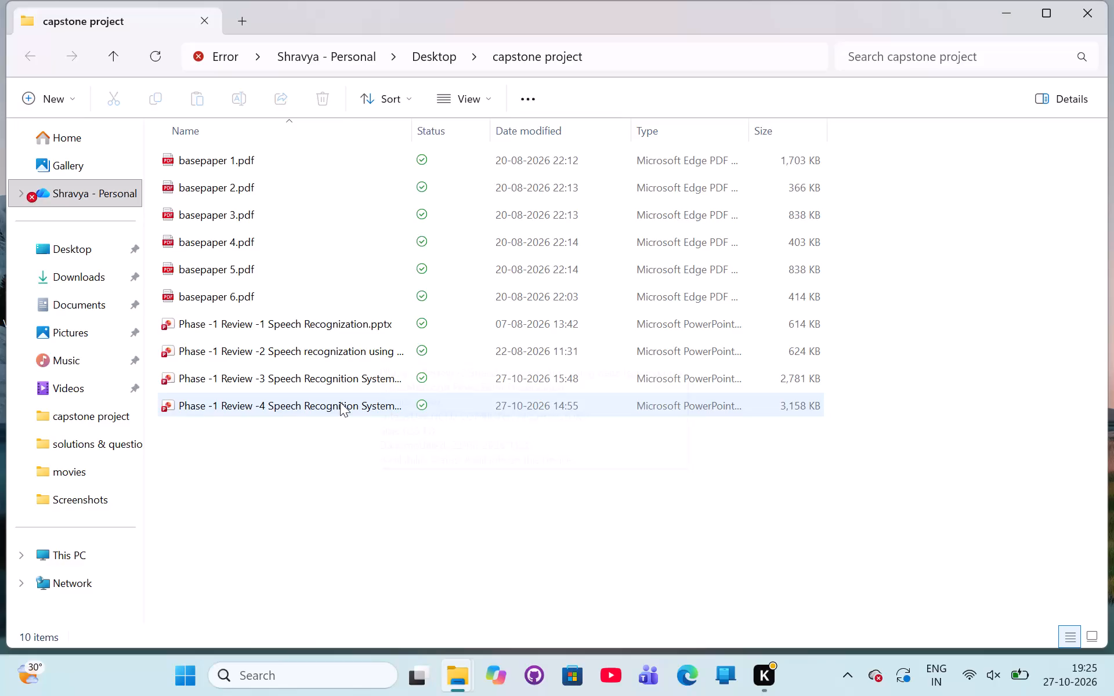
Open the Phase -1 Review -4 presentation from the capstone project folder and look over its opening slides.
double_click(339, 404)
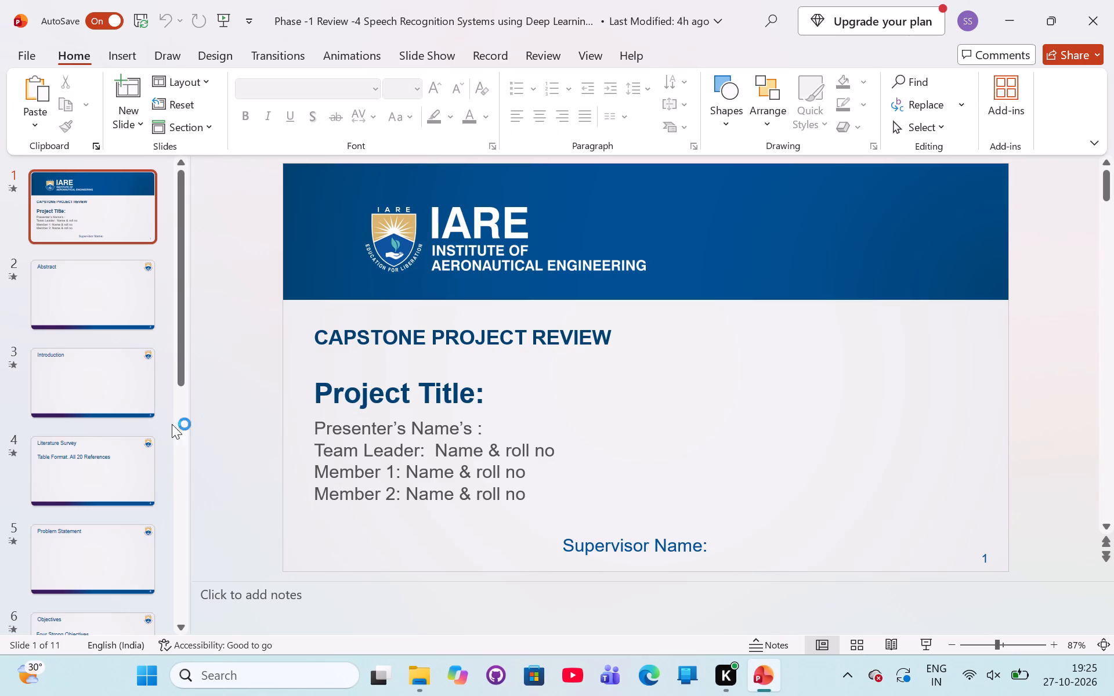
scroll(74, 372, down, 3)
scroll(74, 372, up, 6)
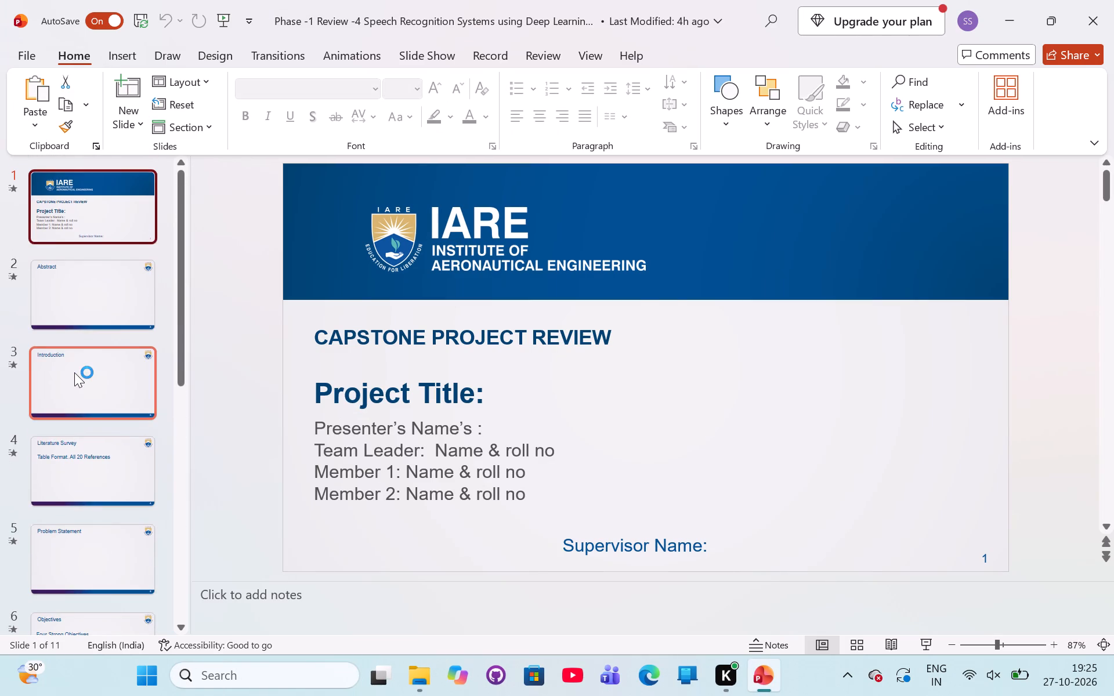
click(74, 372)
click(94, 472)
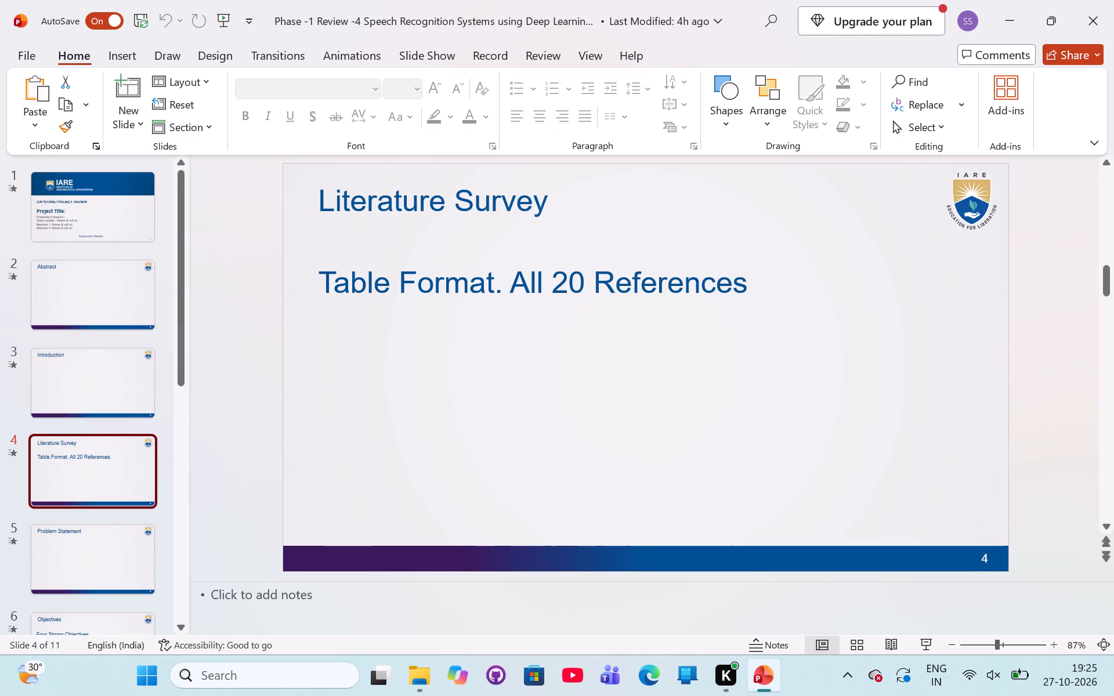
click(996, 20)
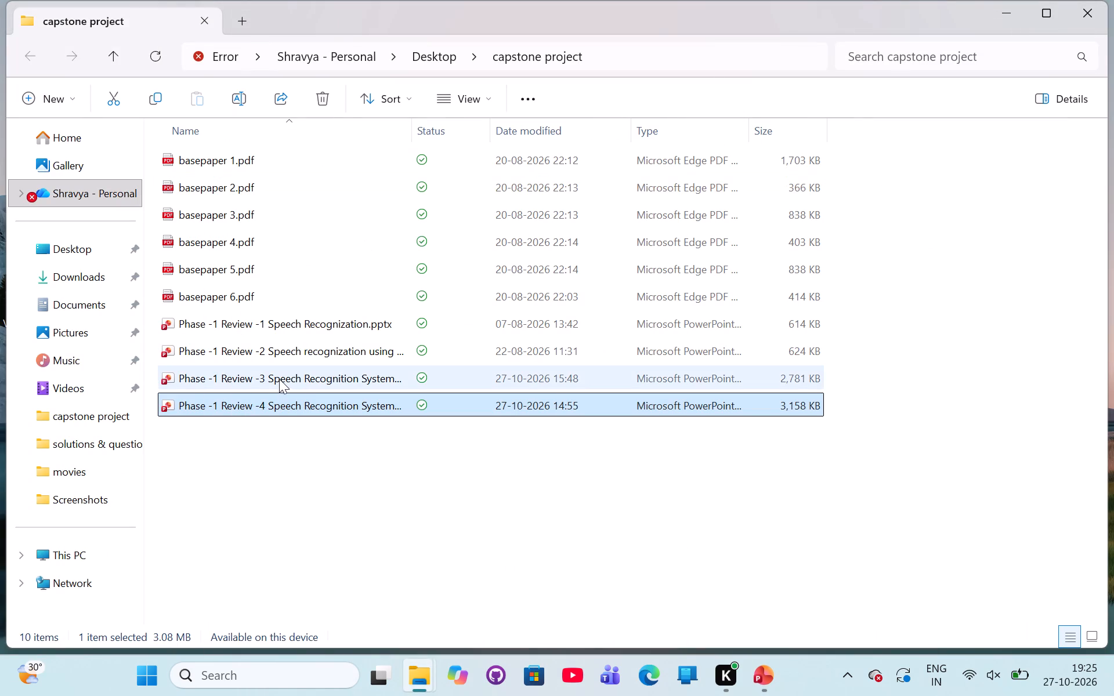
Open the Phase -1 Review -3 presentation from the capstone project folder and skim through its slides.
double_click(279, 379)
scroll(370, 456, down, 3)
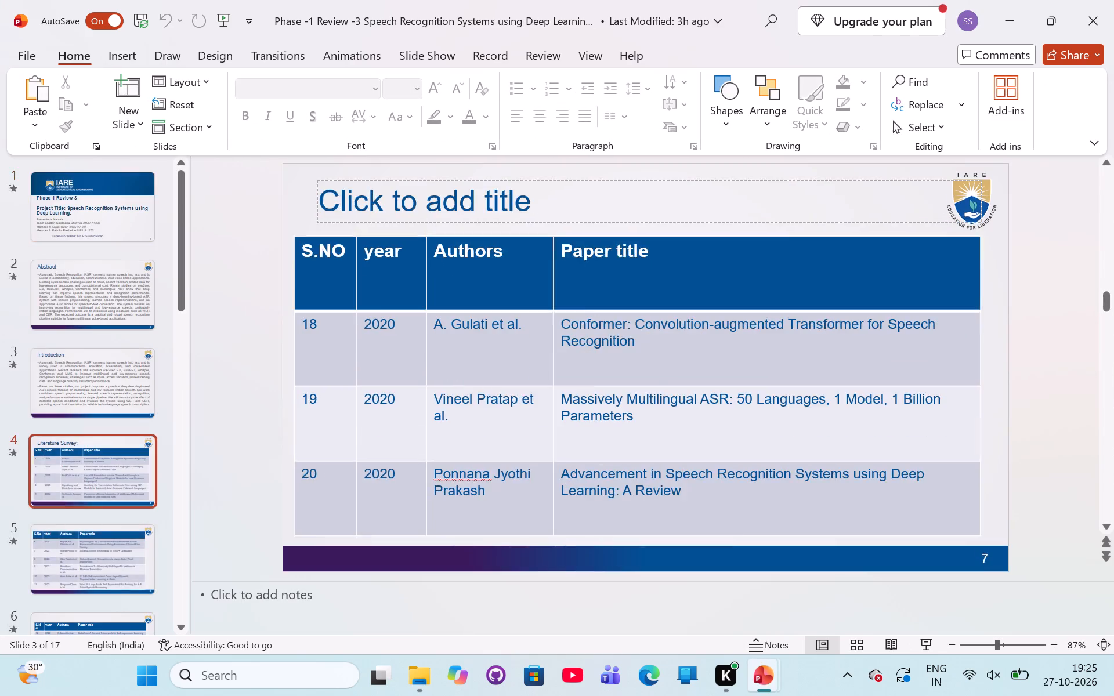
scroll(370, 456, down, 4)
scroll(370, 456, up, 2)
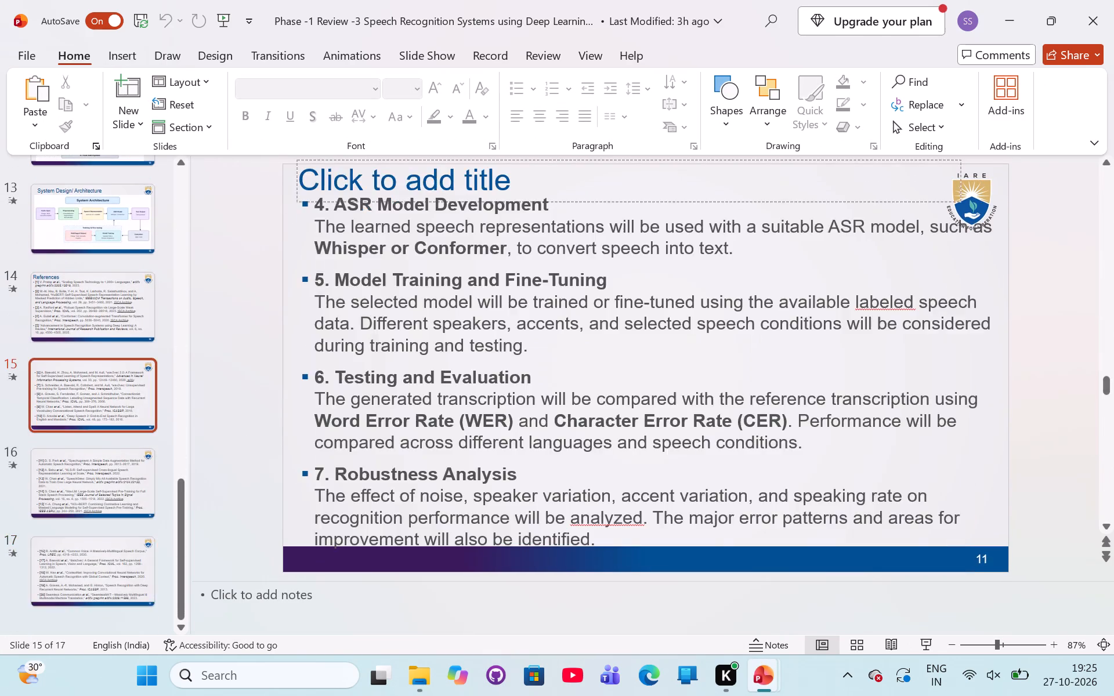
scroll(370, 456, up, 3)
click(124, 368)
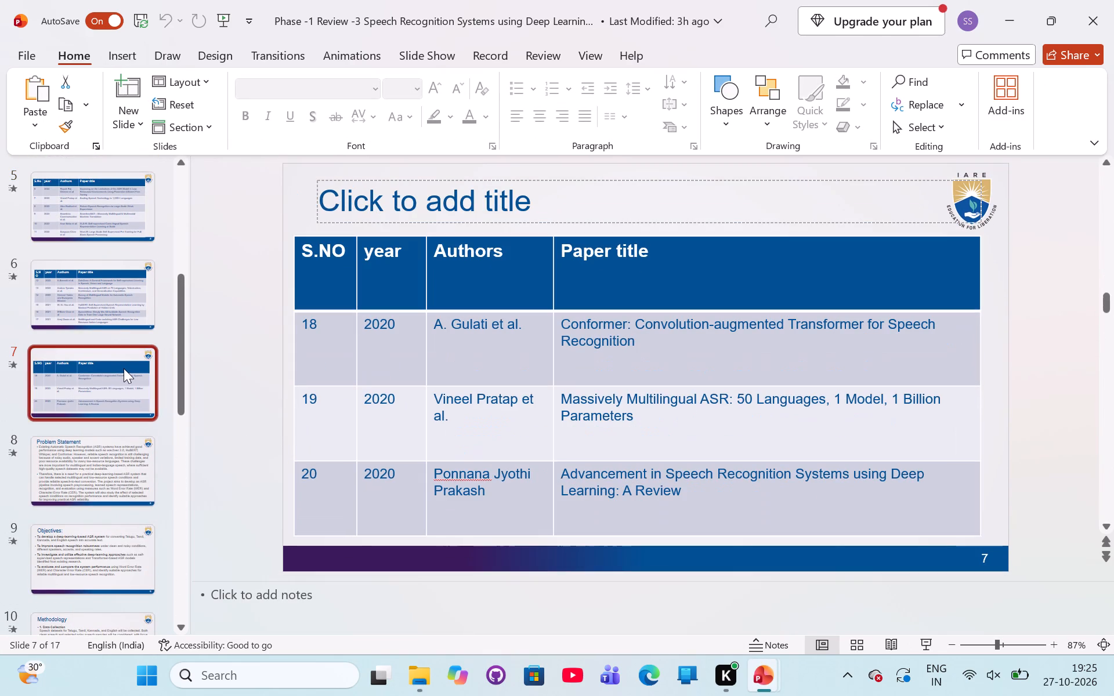
scroll(344, 438, down, 1)
scroll(73, 230, up, 9)
Go through every slide of the Review -3 presentation in order, from the title slide to the last references slide.
double_click(73, 230)
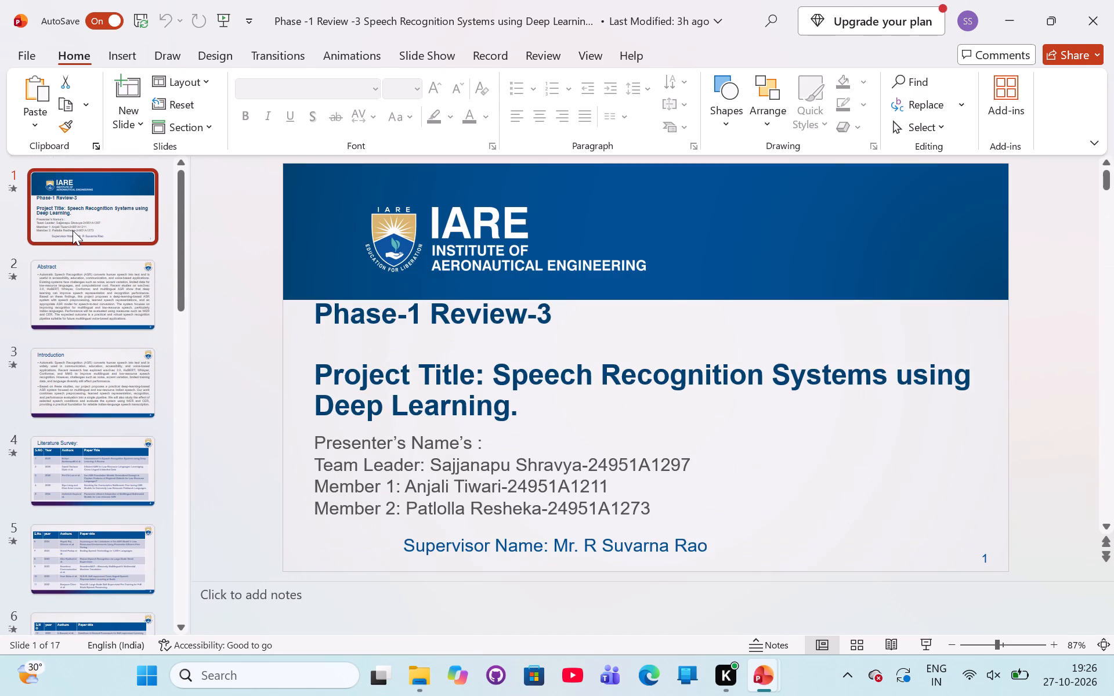
key(Down)
key(Down)
key(Down)
key(Down)
key(Down)
key(Down)
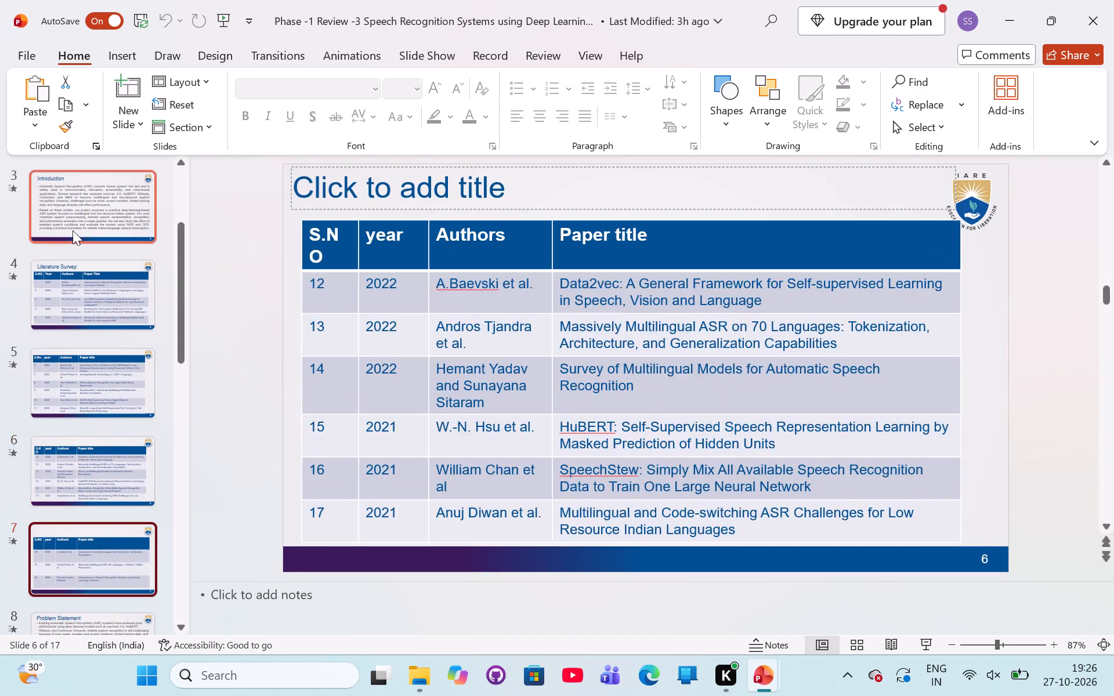
key(Down)
key(Down)
key(Down)
key(Down)
key(Down)
key(Down)
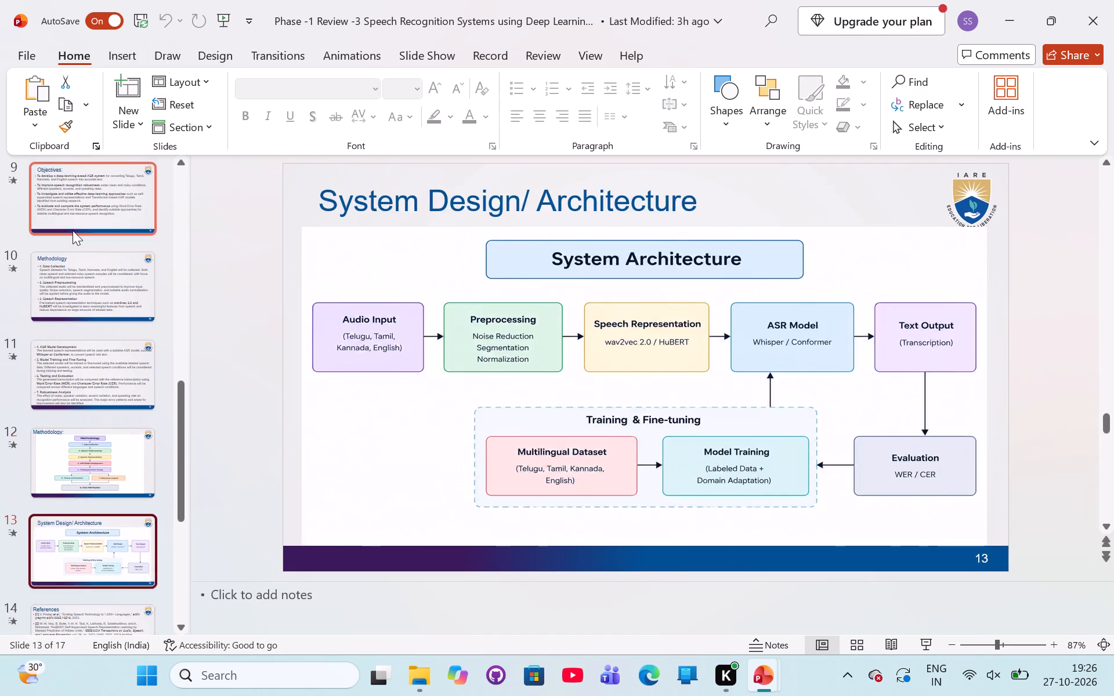
key(Down)
key(Down)
key(Down)
key(Down)
key(Down)
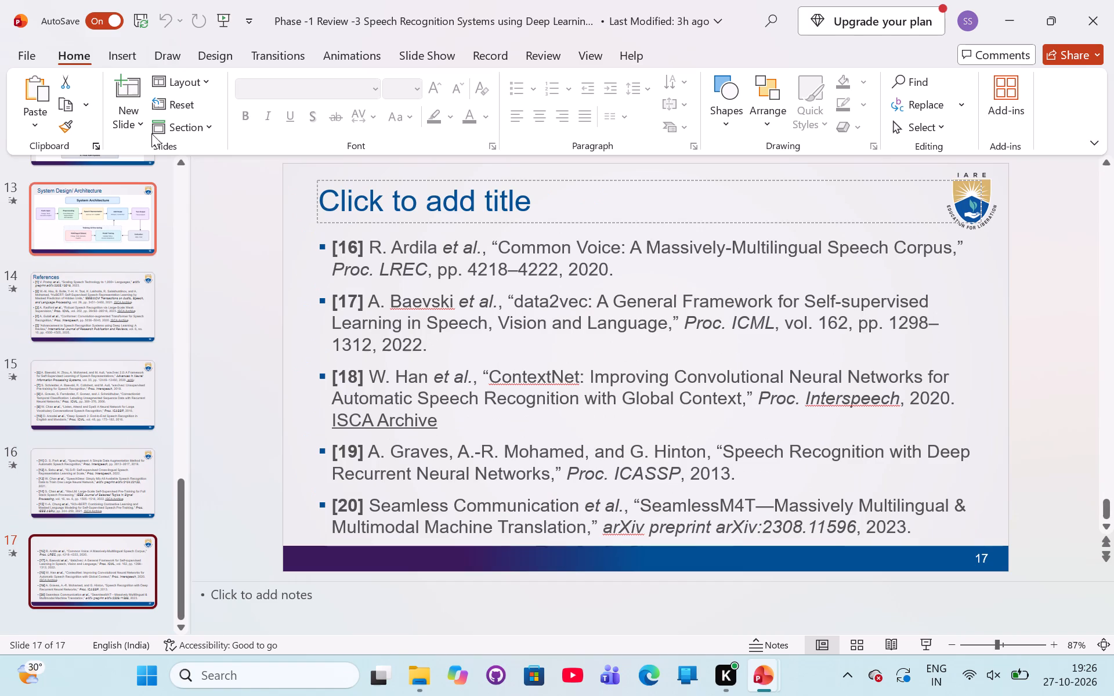
Switch back to the Review -4 presentation and examine its template slides, from the title and abstract to the references.
click(1021, 26)
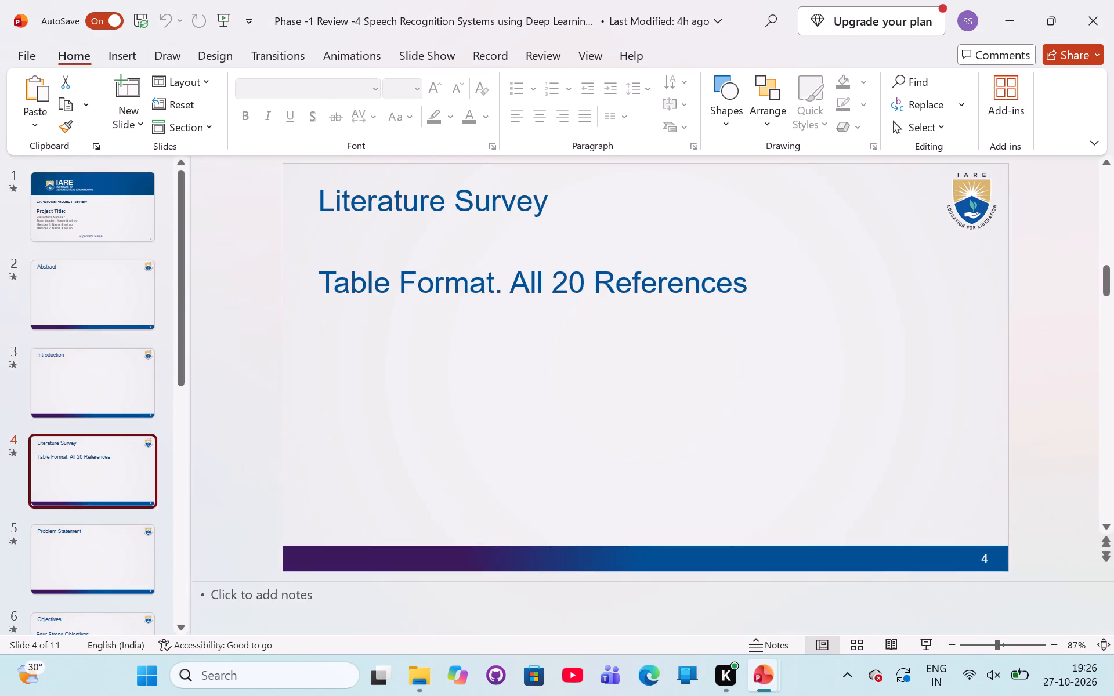
scroll(89, 282, up, 6)
click(1009, 28)
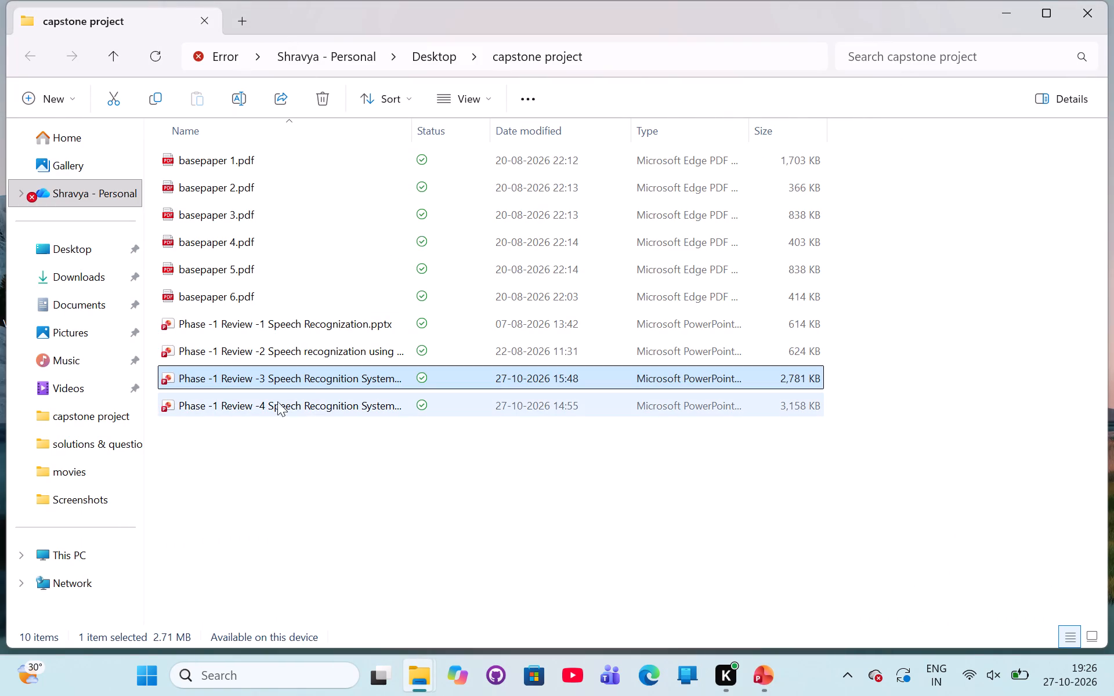
double_click(292, 414)
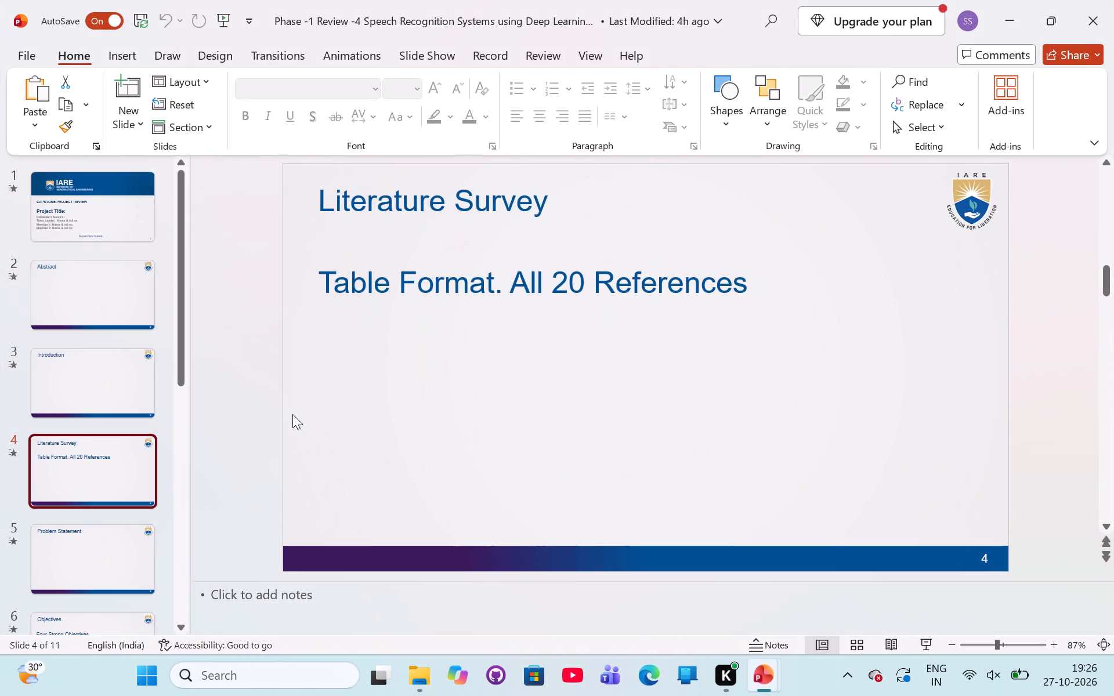
click(67, 213)
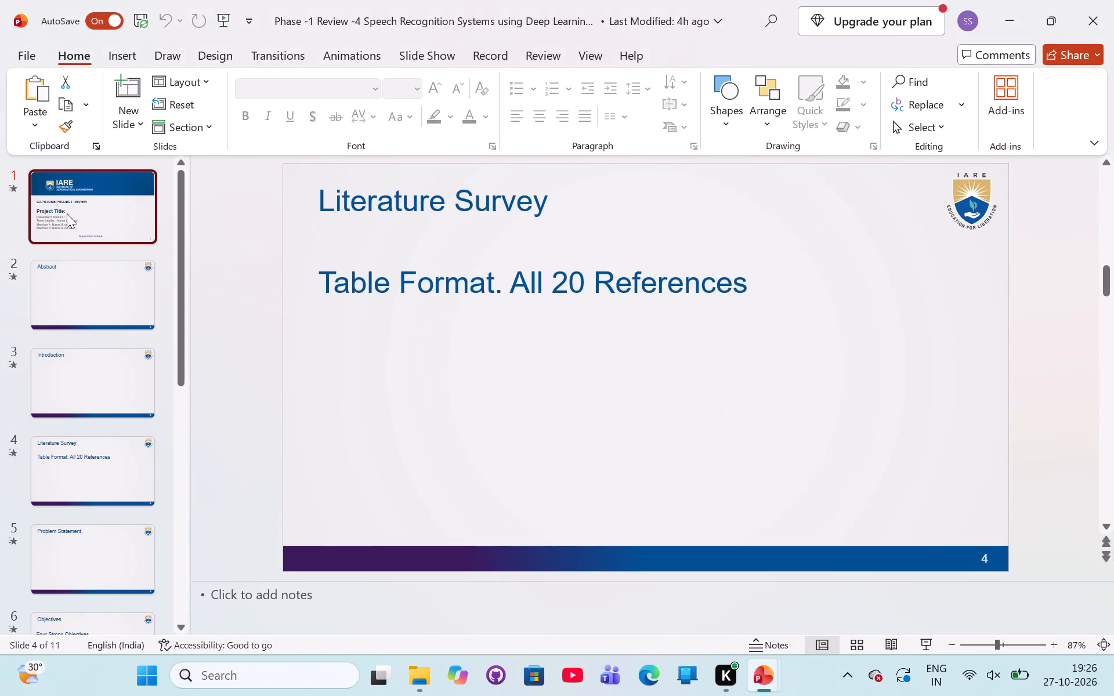
click(60, 288)
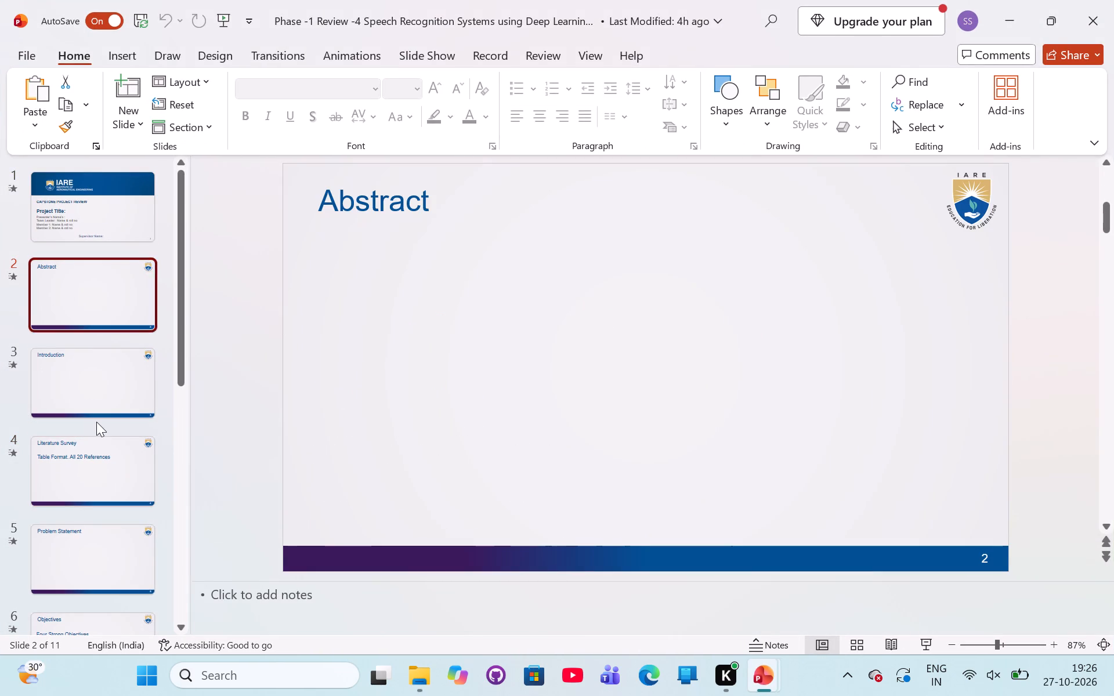
scroll(96, 422, down, 7)
click(104, 590)
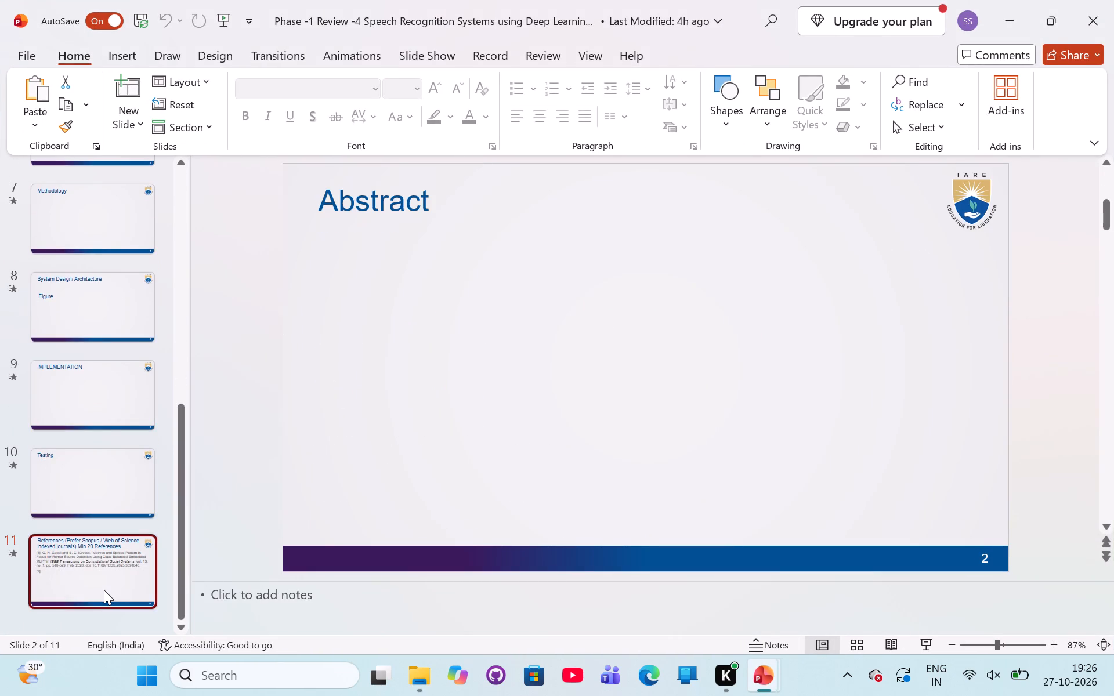
scroll(104, 414, up, 7)
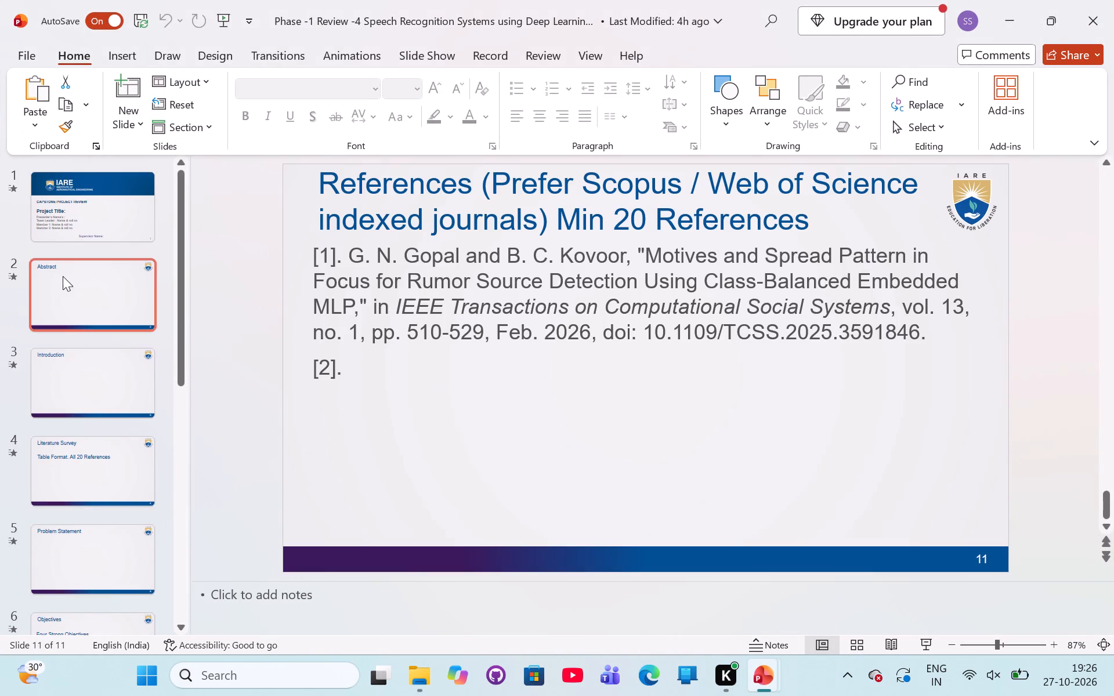
click(95, 218)
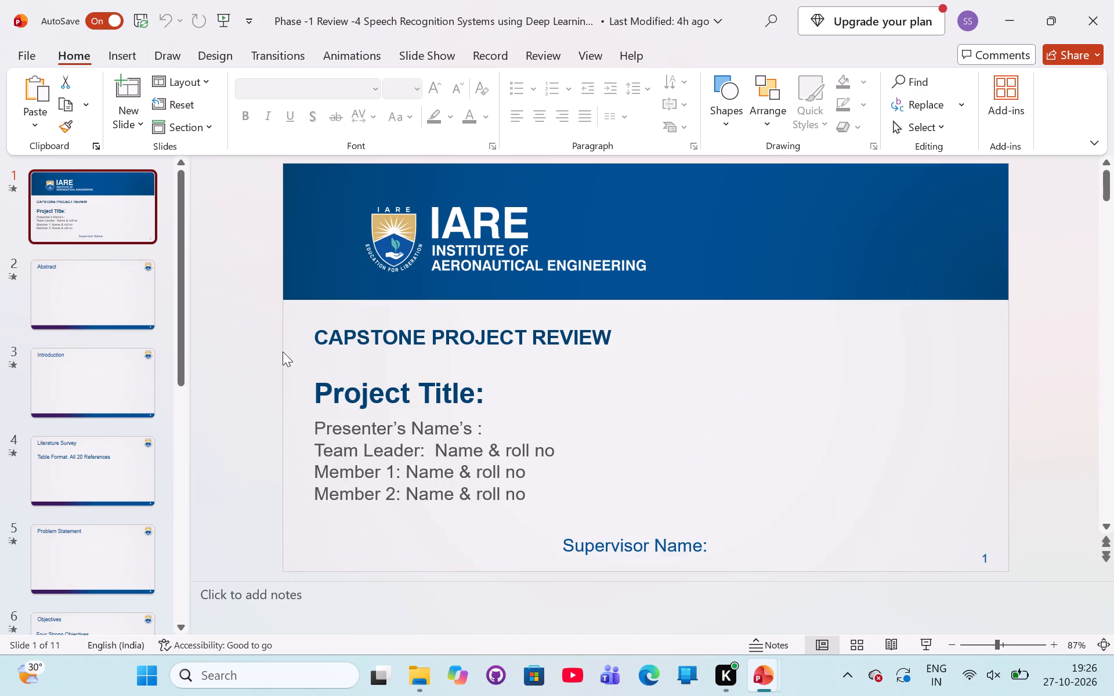
Close the capstone project folder window.
key(alt+Tab)
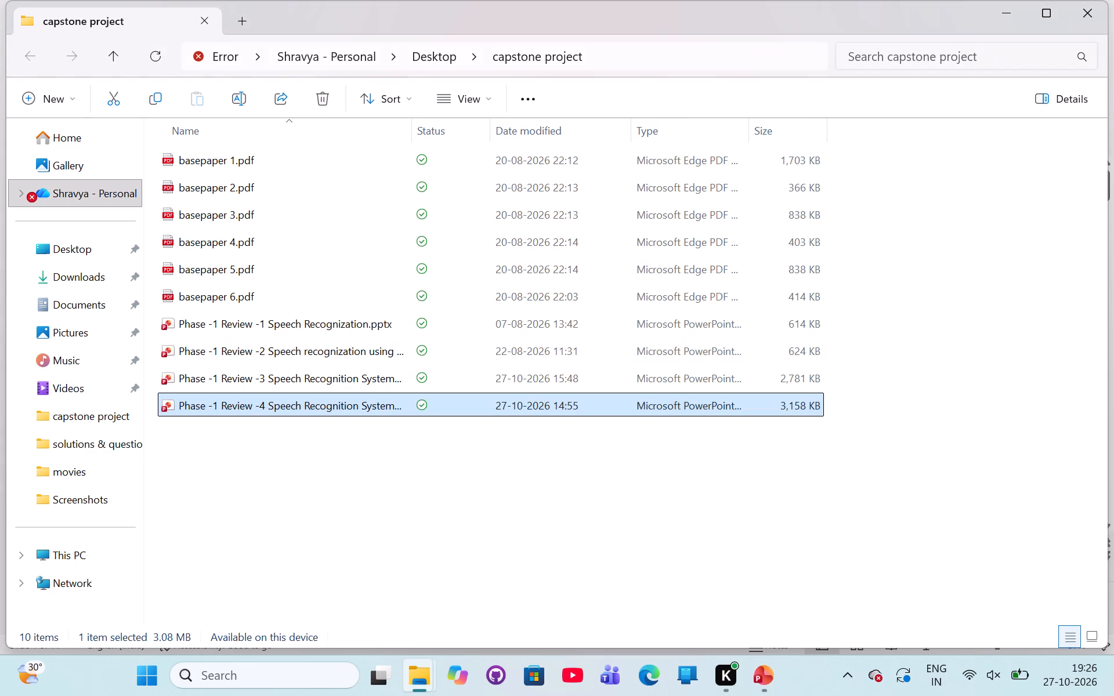
click(1090, 20)
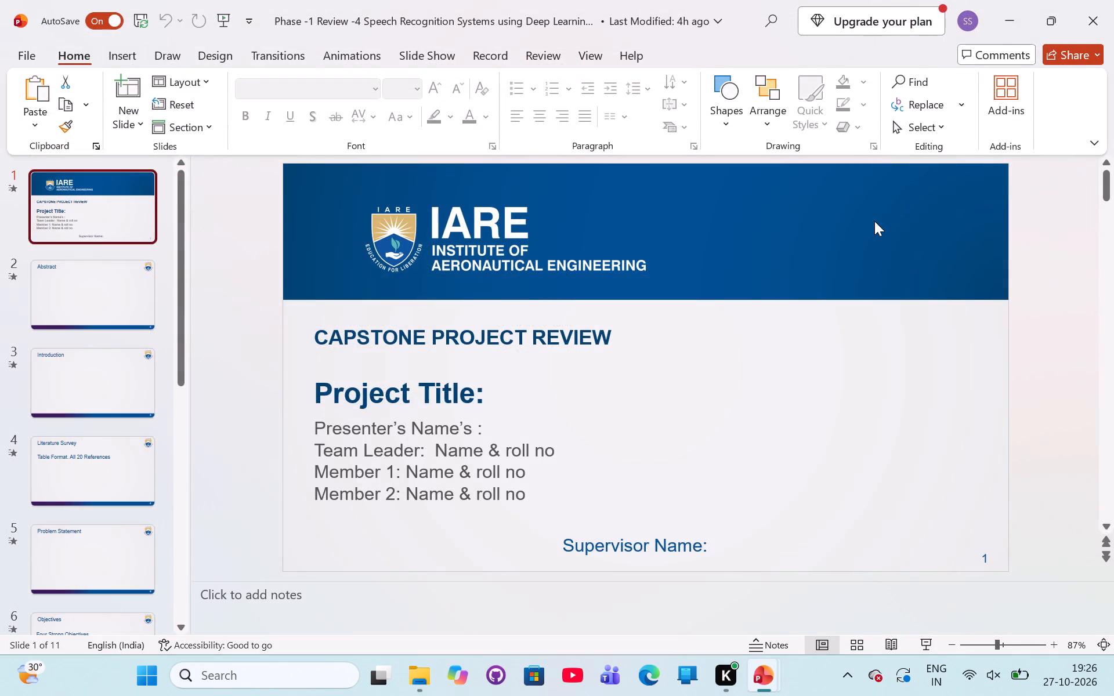
Replace "CAPSTONE PROJECT REVIEW" on the Review -4 title slide with the heading copied from Review -3, changed to "Phase-1 Review-4".
key(alt+Tab)
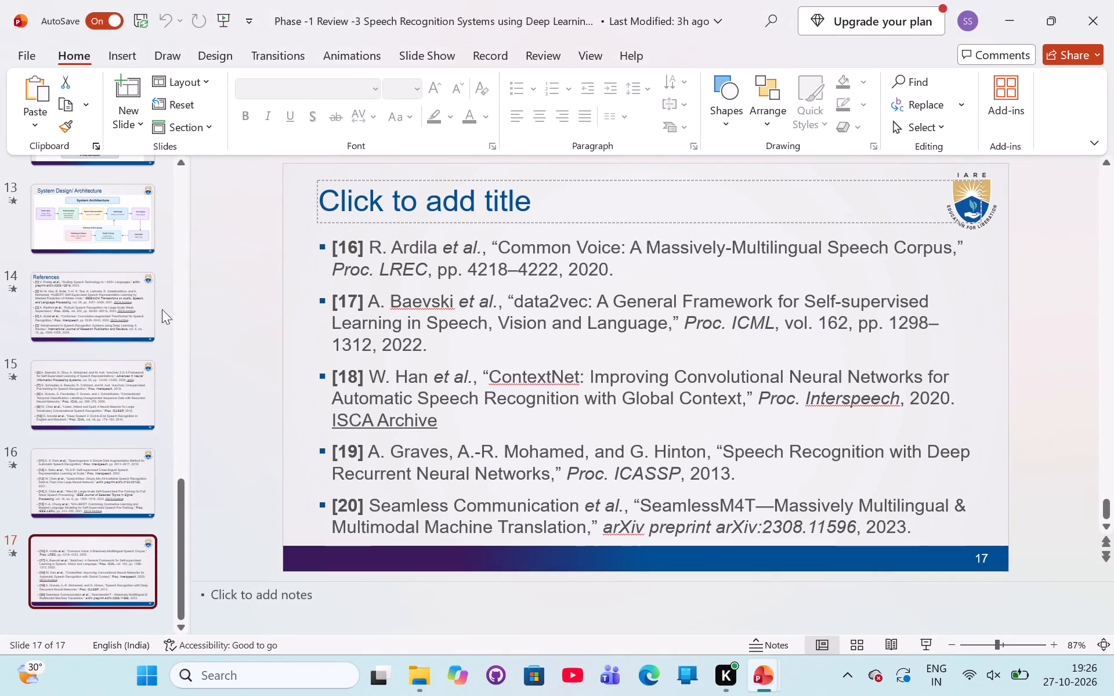
scroll(120, 298, up, 20)
scroll(120, 298, up, 6)
click(120, 233)
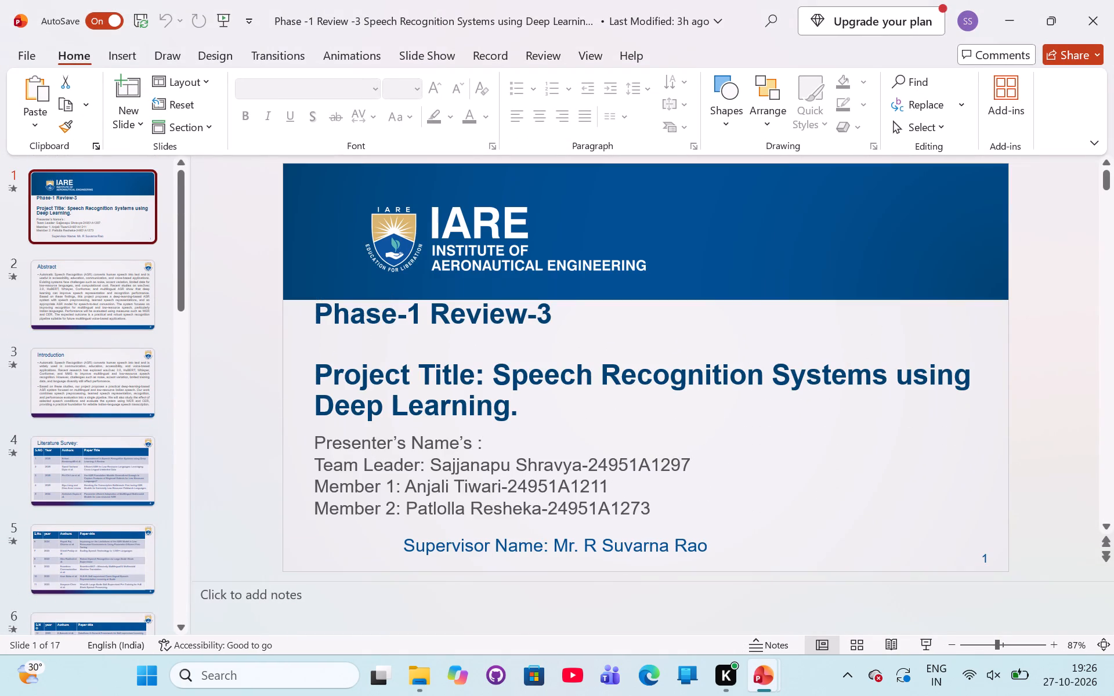
drag(560, 314, 371, 297)
key(ctrl+c)
key(alt+Tab)
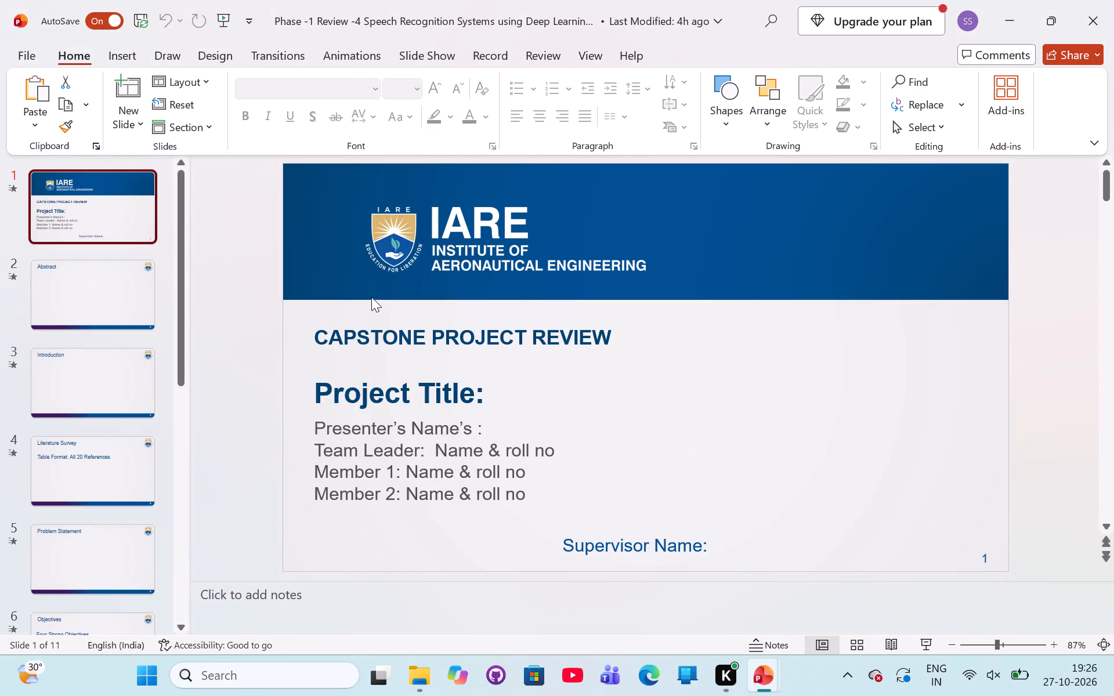
drag(616, 336, 432, 343)
click(515, 343)
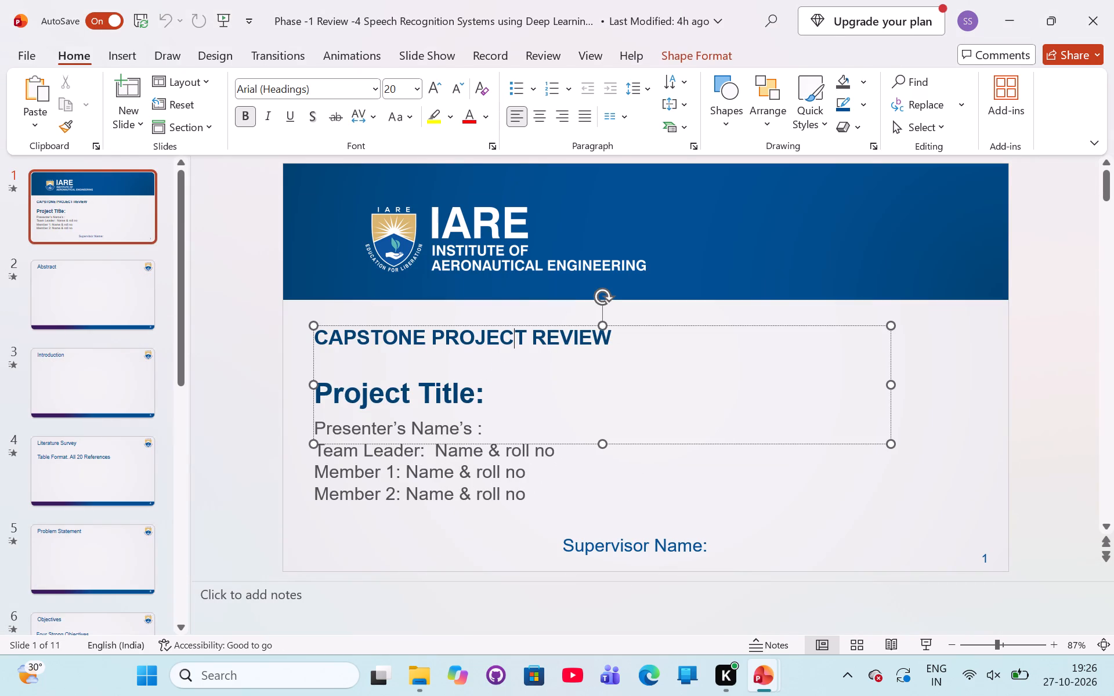
drag(623, 337, 348, 329)
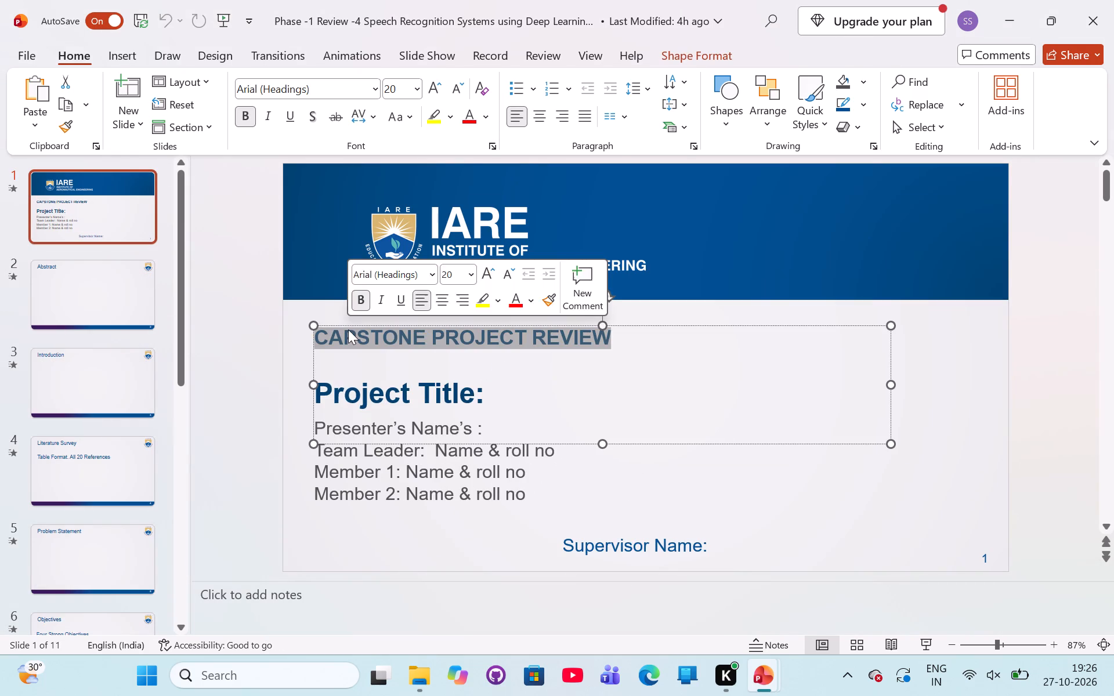
key(ctrl+v)
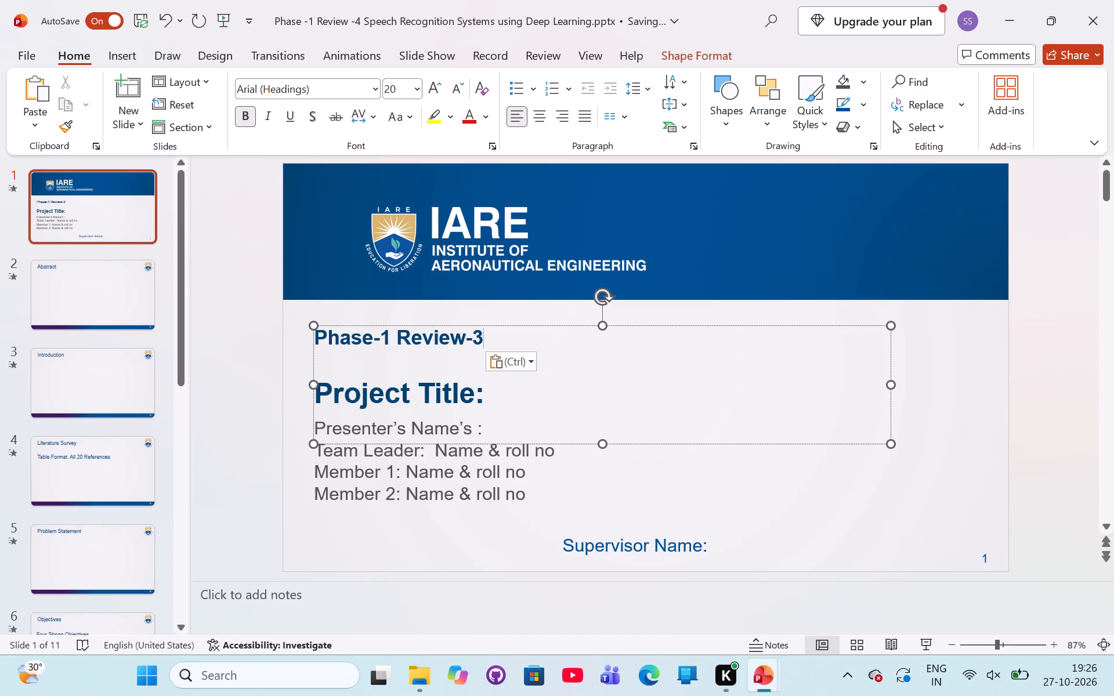
key(BackSpace)
key(4)
Copy "Speech Recognition Systems using Deep Learning." from the Review -3 title slide and paste it after "Project Title:" in Review -4.
key(alt+Tab)
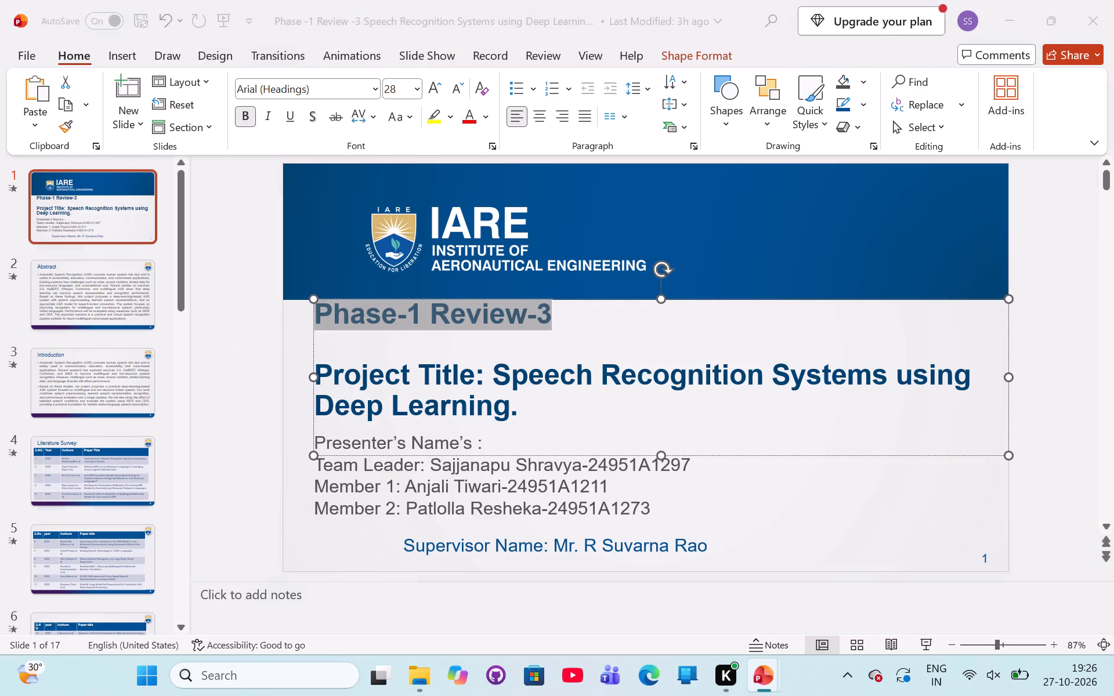
click(469, 389)
drag(489, 371, 523, 419)
key(ctrl+c)
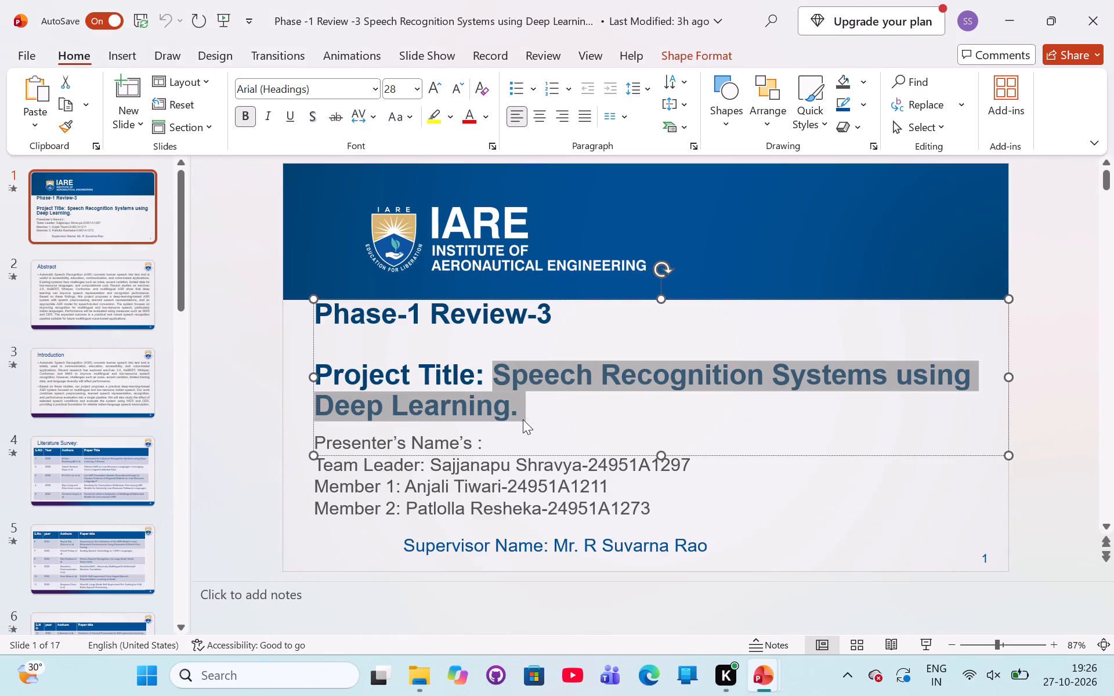
key(alt+Tab)
click(507, 387)
key(ctrl+v)
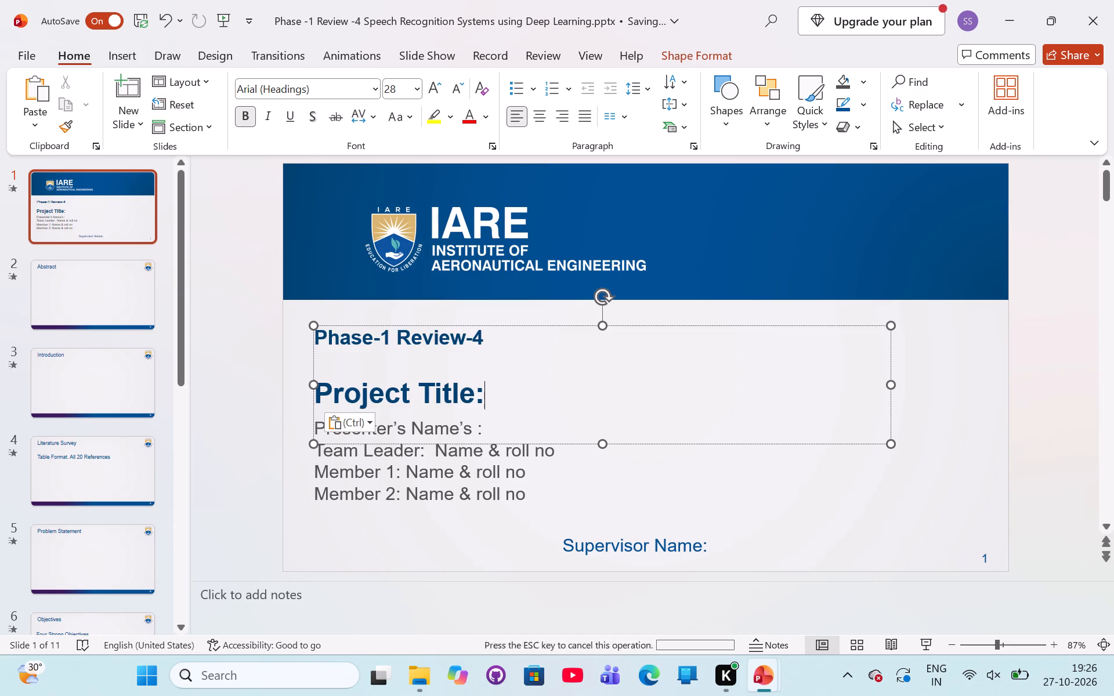
click(518, 435)
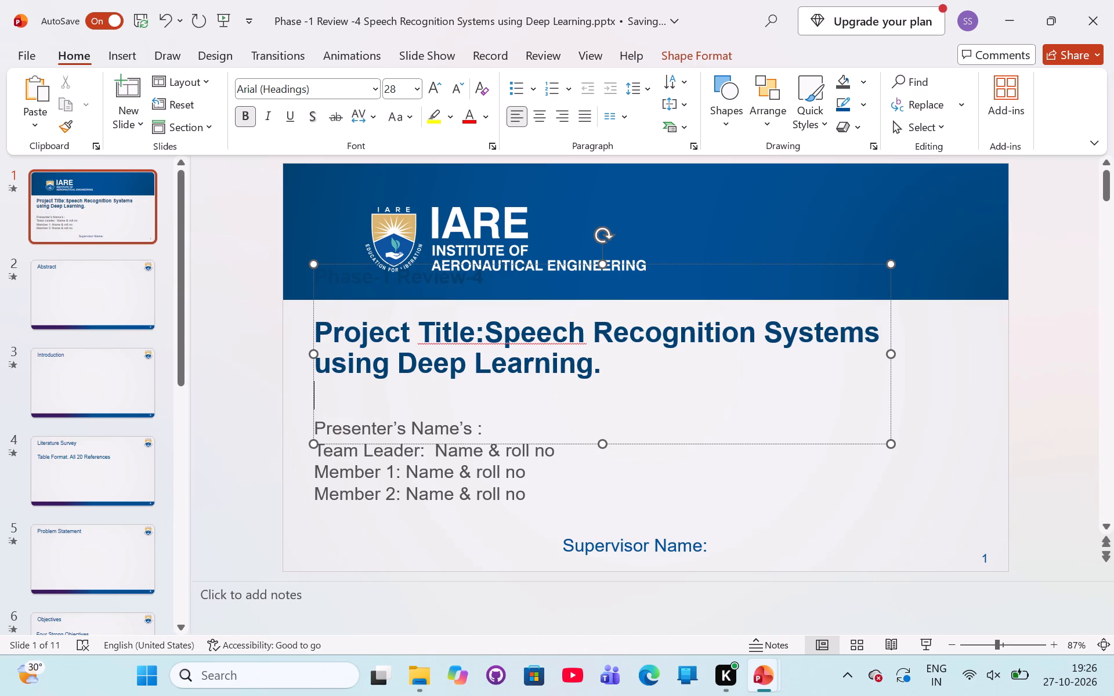
Replace the team leader placeholder on the Review -4 title slide with the leader's name and roll number copied from Review -3.
key(alt+Tab)
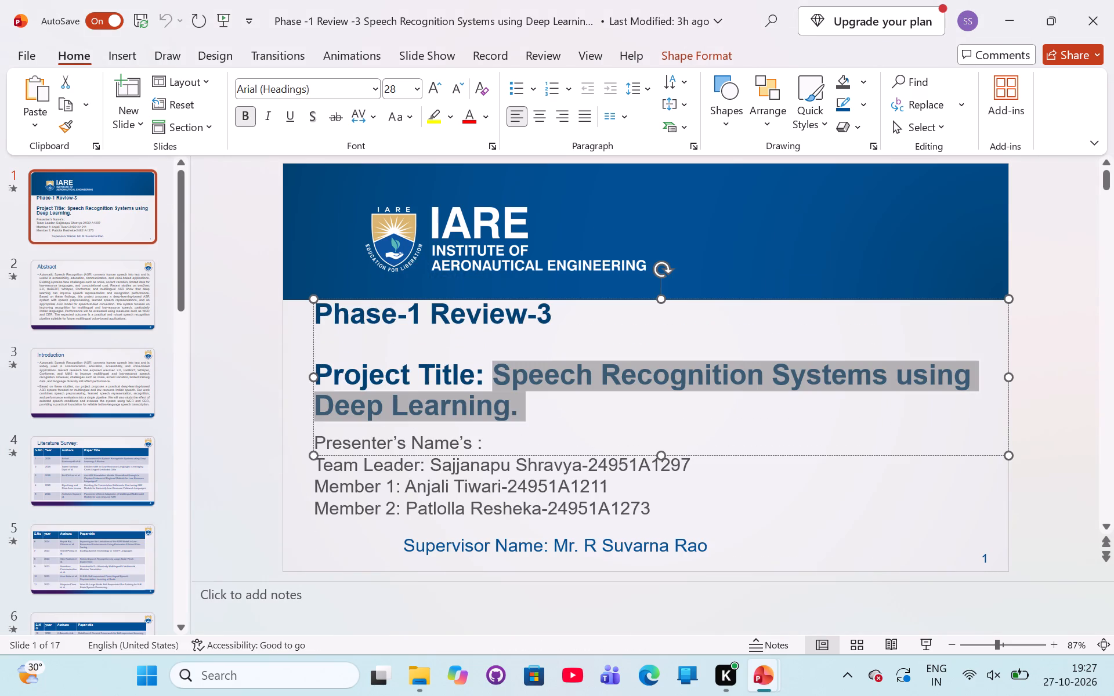
click(700, 466)
drag(697, 463, 460, 464)
key(ctrl+c)
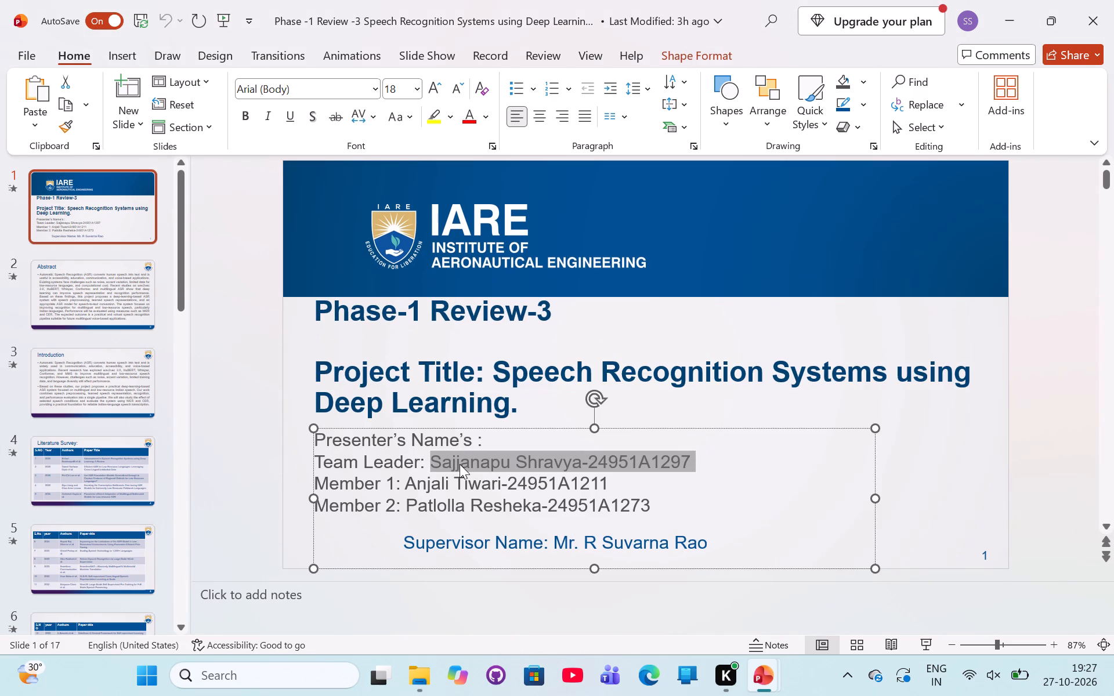
key(alt+Tab)
click(567, 455)
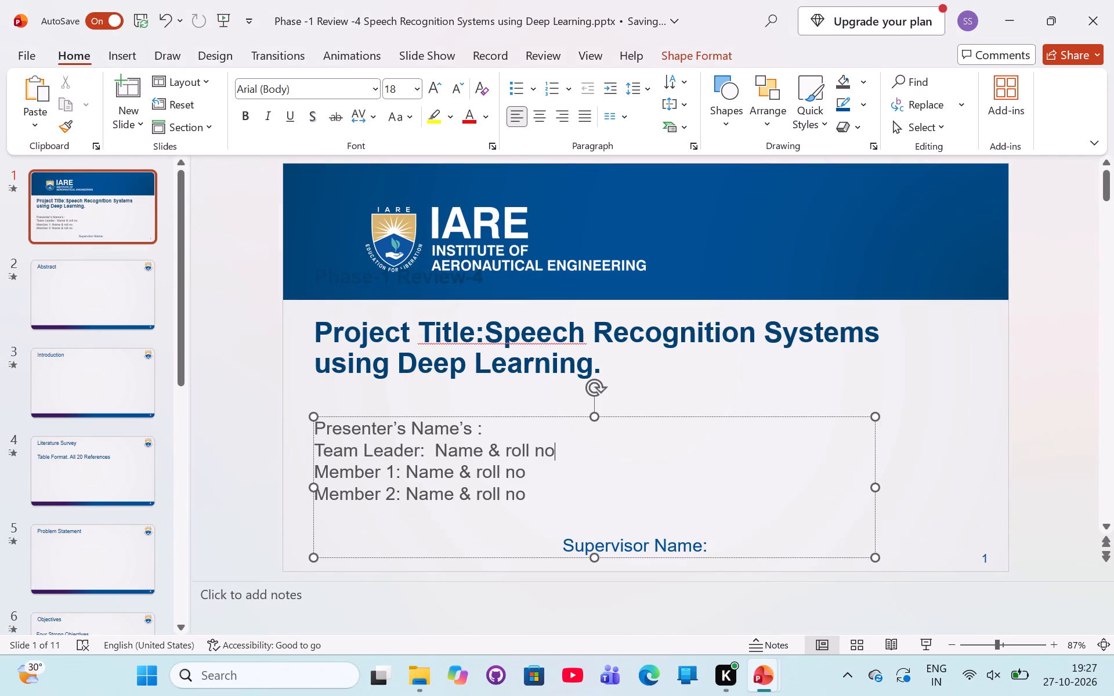
drag(567, 455, 450, 453)
key(ctrl+v)
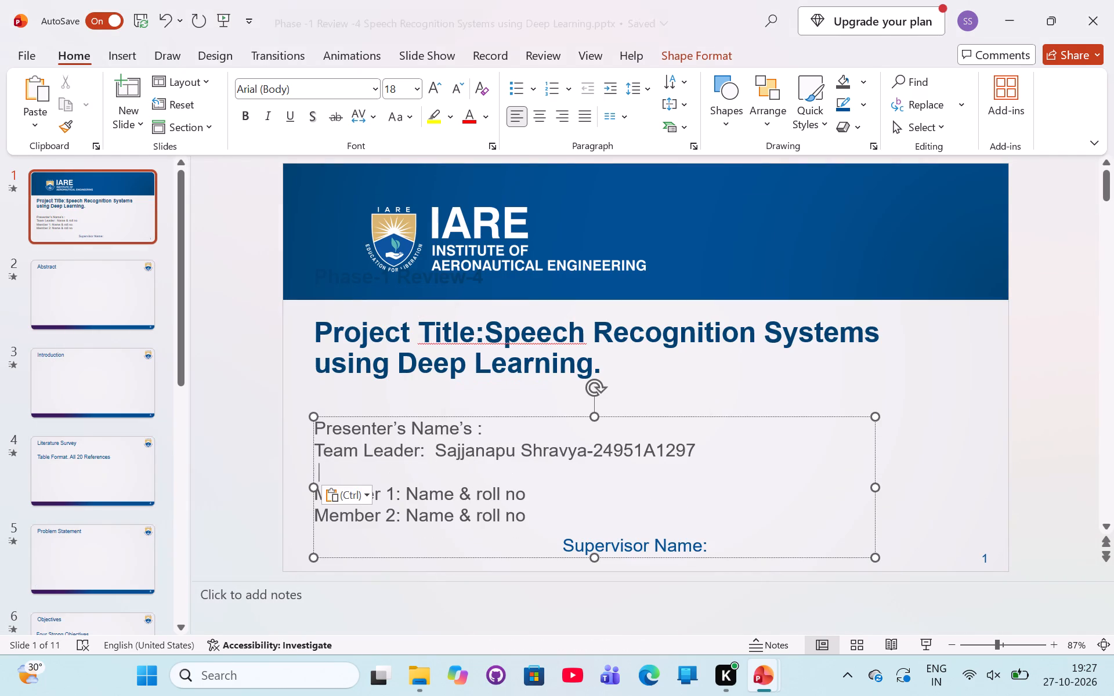
key(BackSpace)
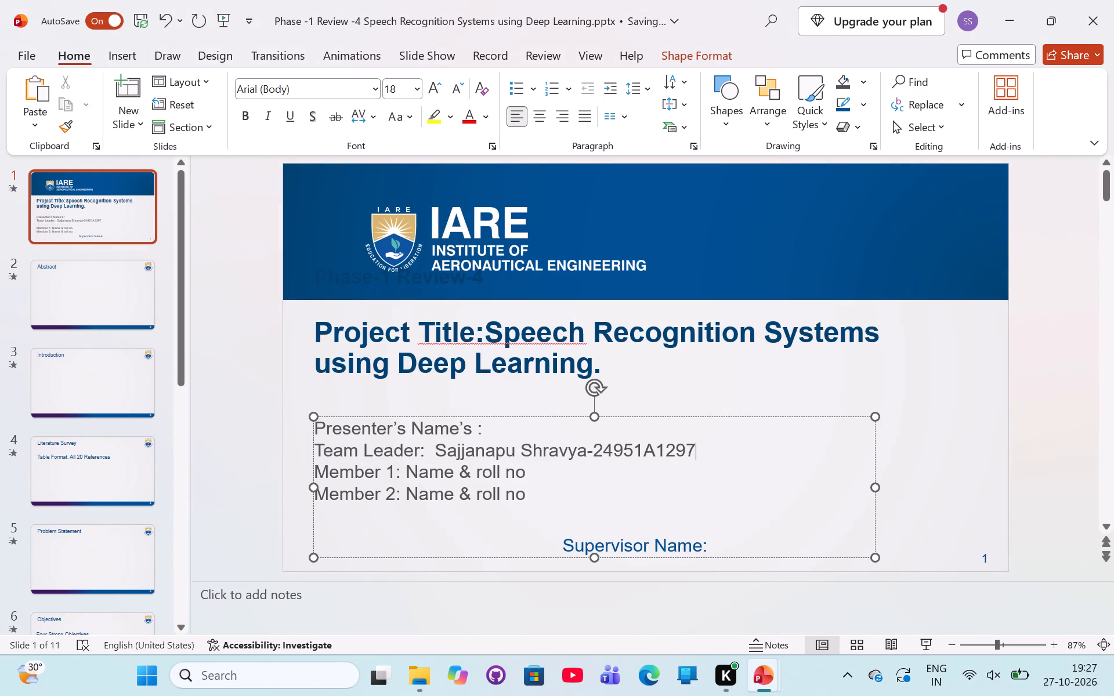
Replace the Member 1 placeholder on the Review -4 title slide with that member's name and roll number copied from Review -3.
key(alt+Tab)
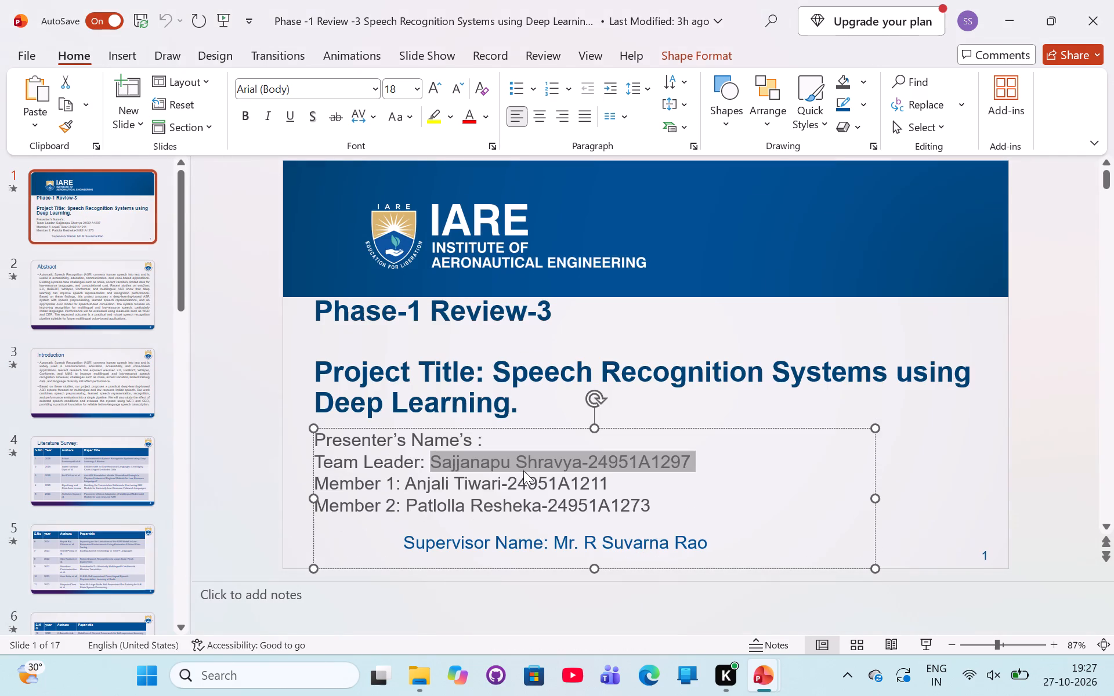
drag(629, 492, 425, 476)
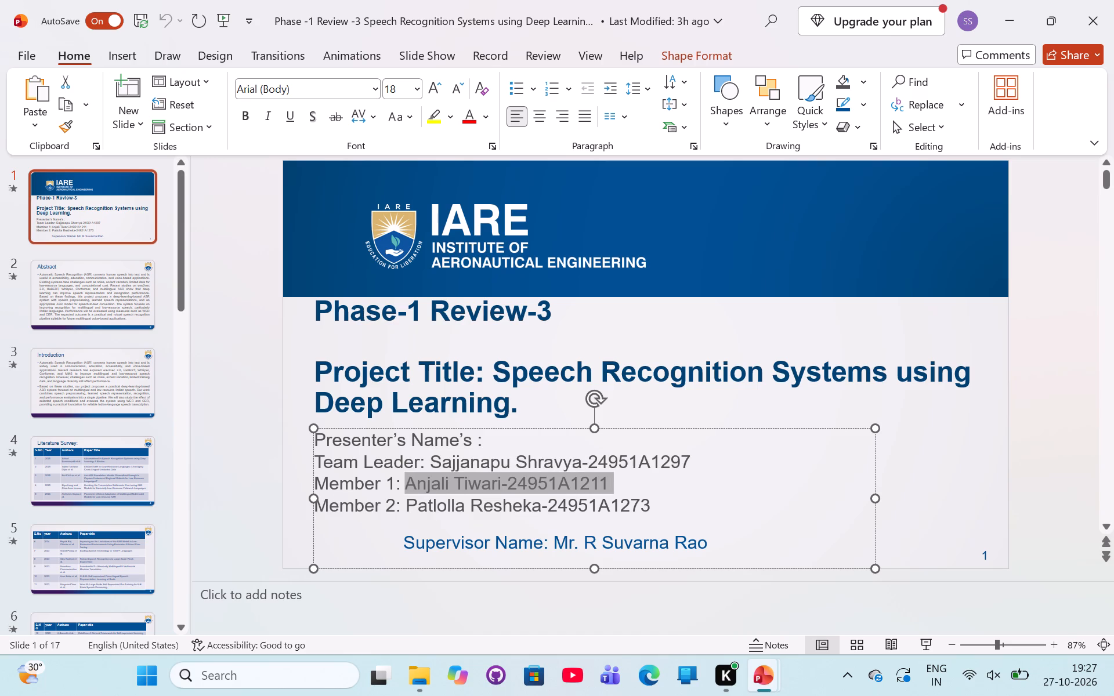
drag(425, 476, 424, 477)
key(ctrl+c)
key(alt+Tab)
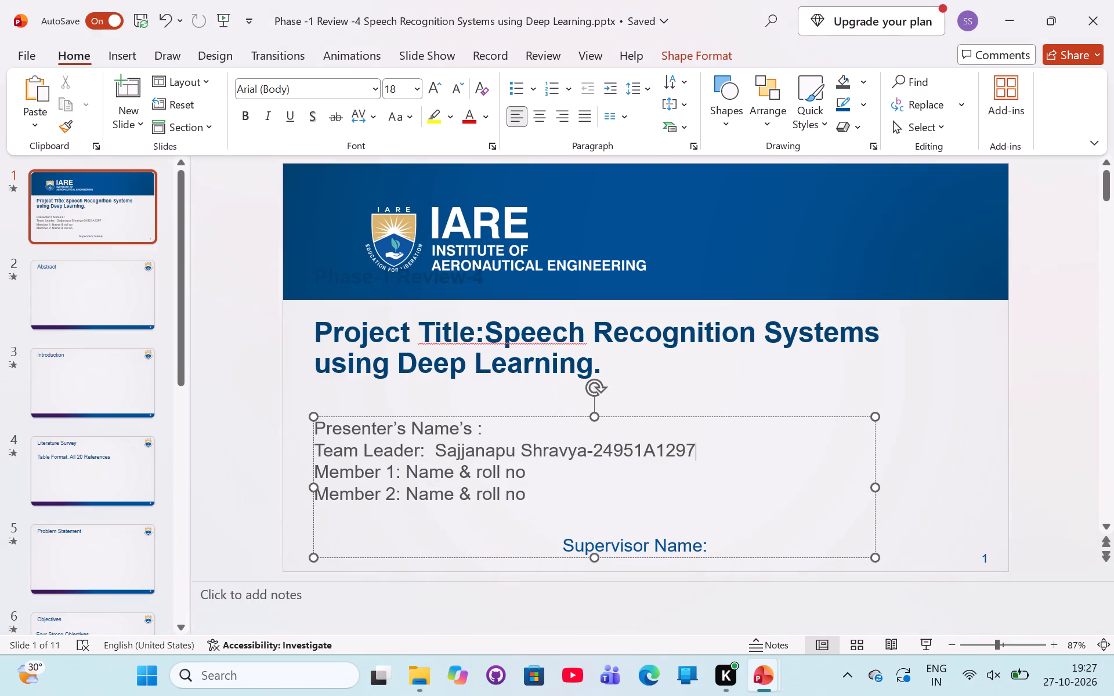
drag(533, 473, 417, 474)
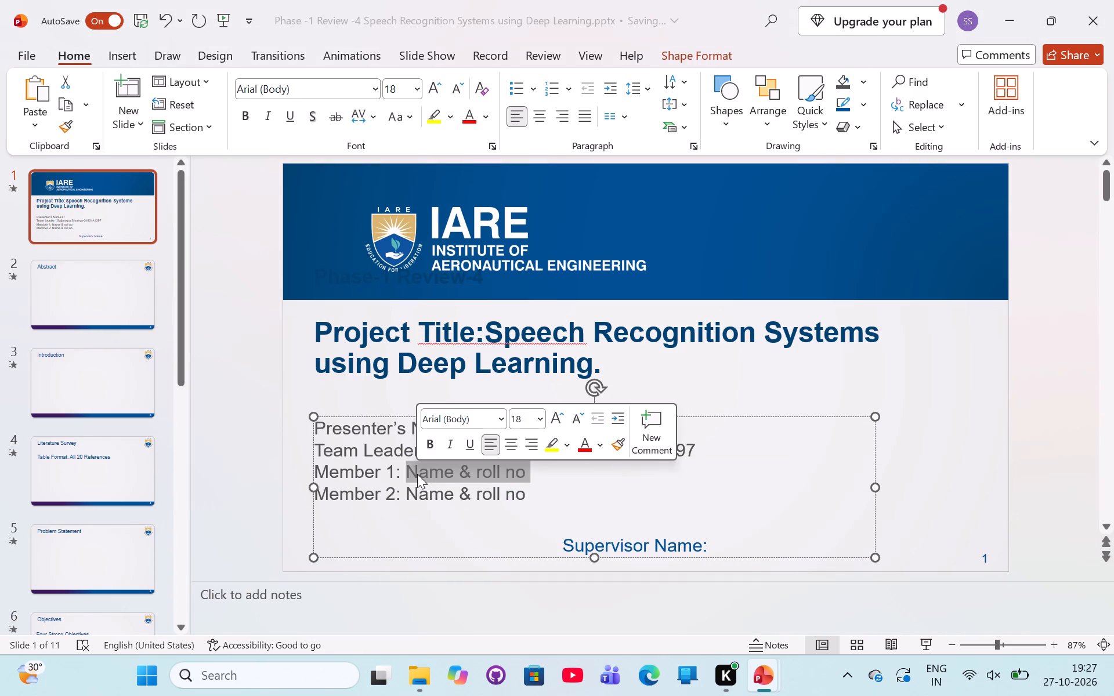
key(ctrl+v)
Replace the Member 2 placeholder on the Review -4 title slide with that member's name and roll number copied from Review -3.
key(alt+Tab)
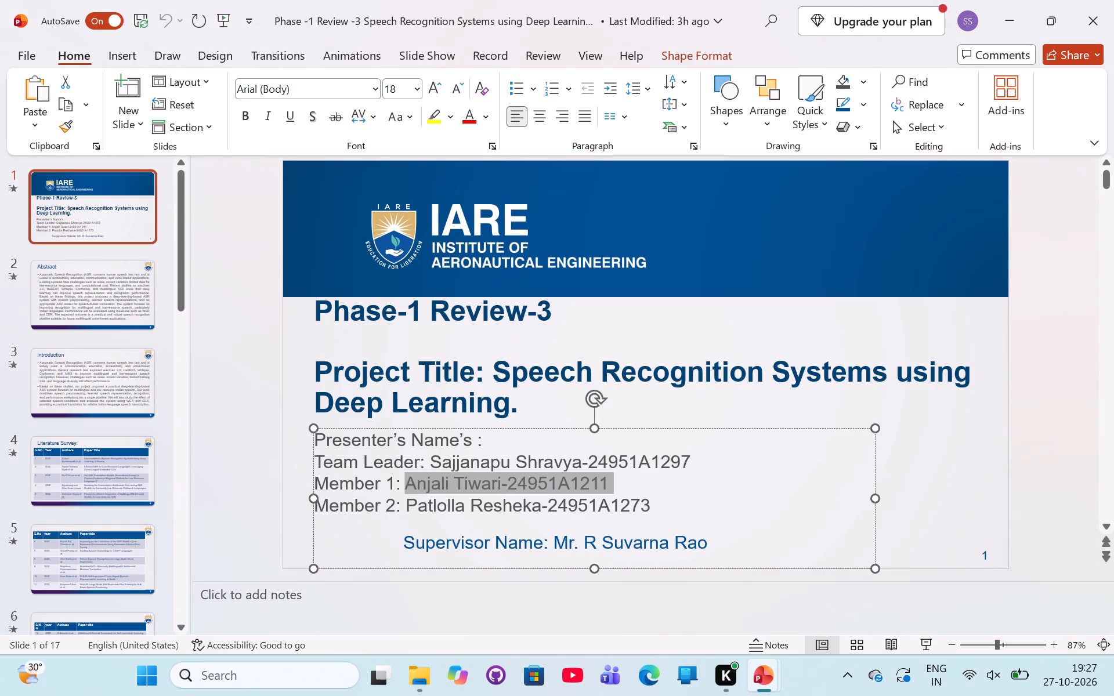
click(657, 506)
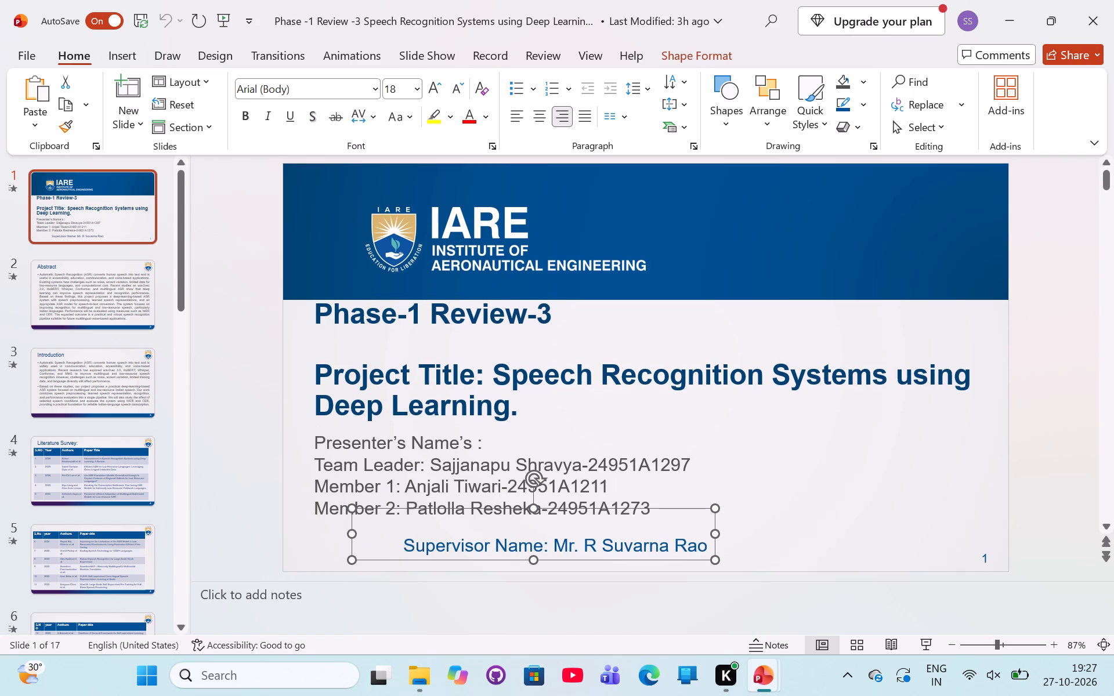
click(644, 503)
drag(663, 505, 480, 507)
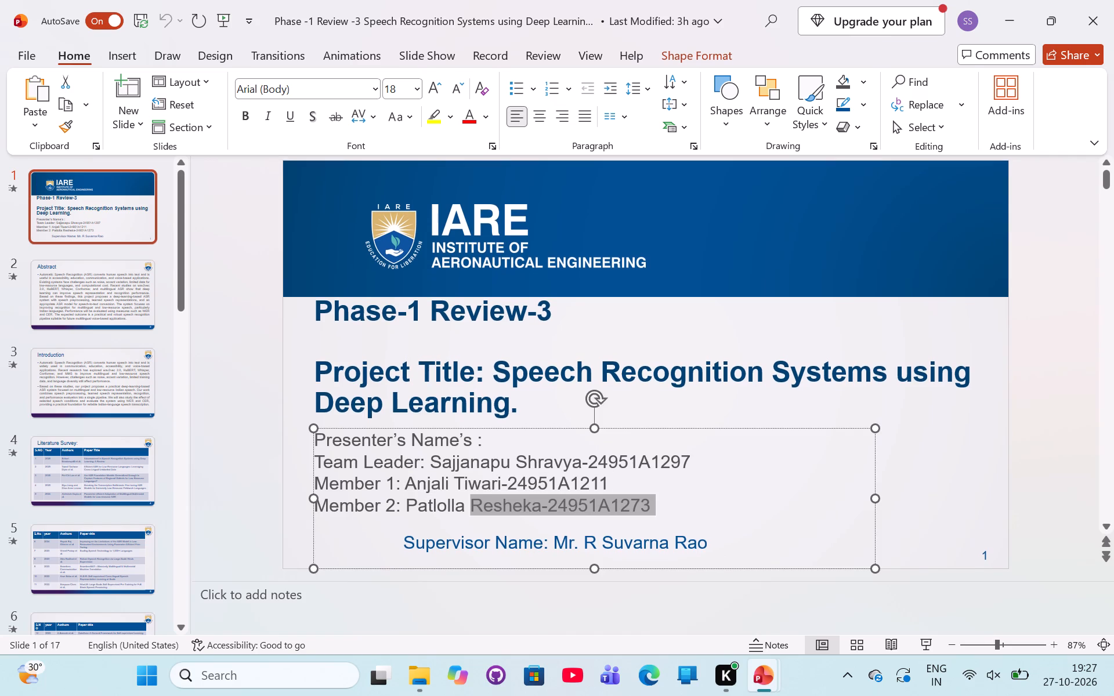
drag(480, 507, 442, 502)
key(ctrl+c)
key(alt+Tab)
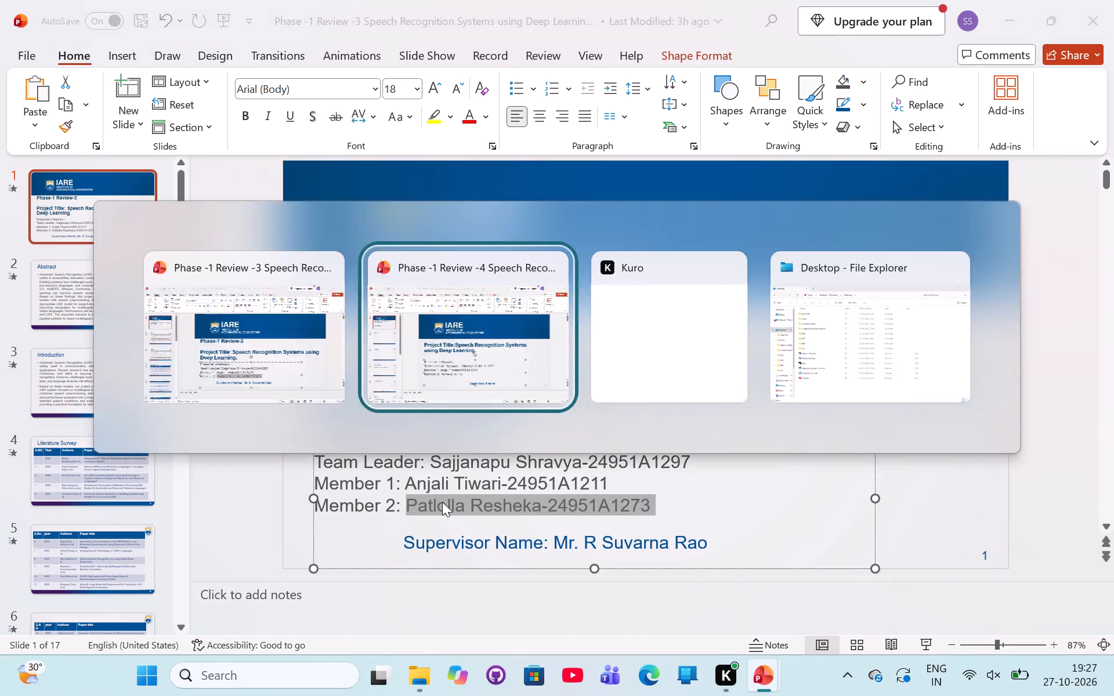
drag(543, 503, 425, 497)
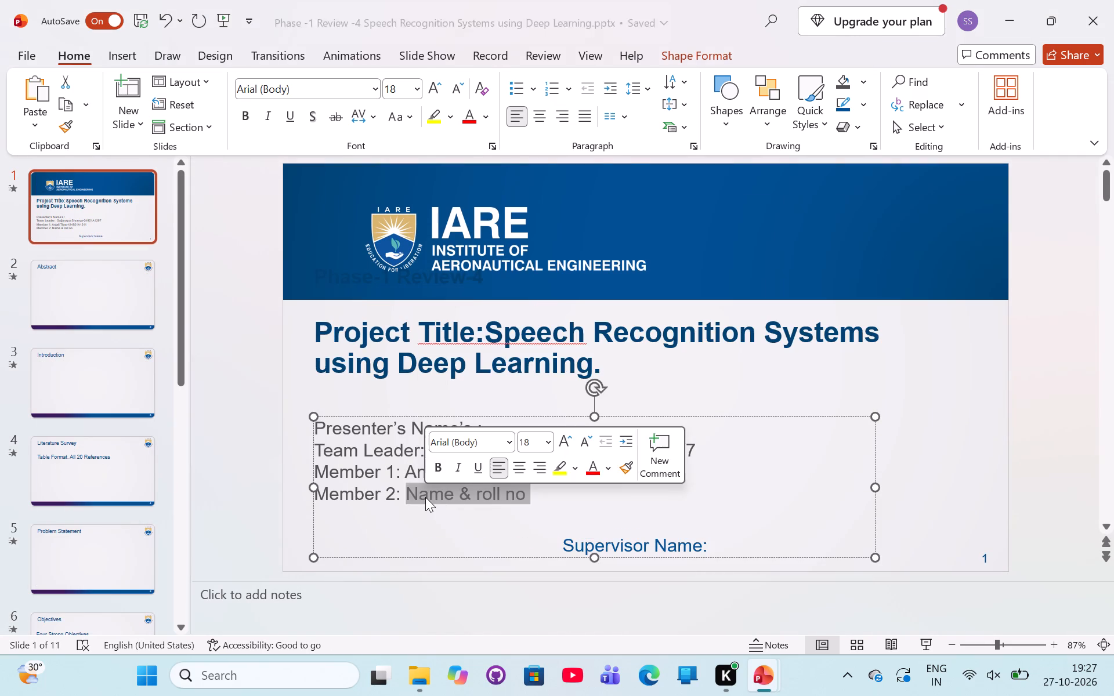
key(ctrl+v)
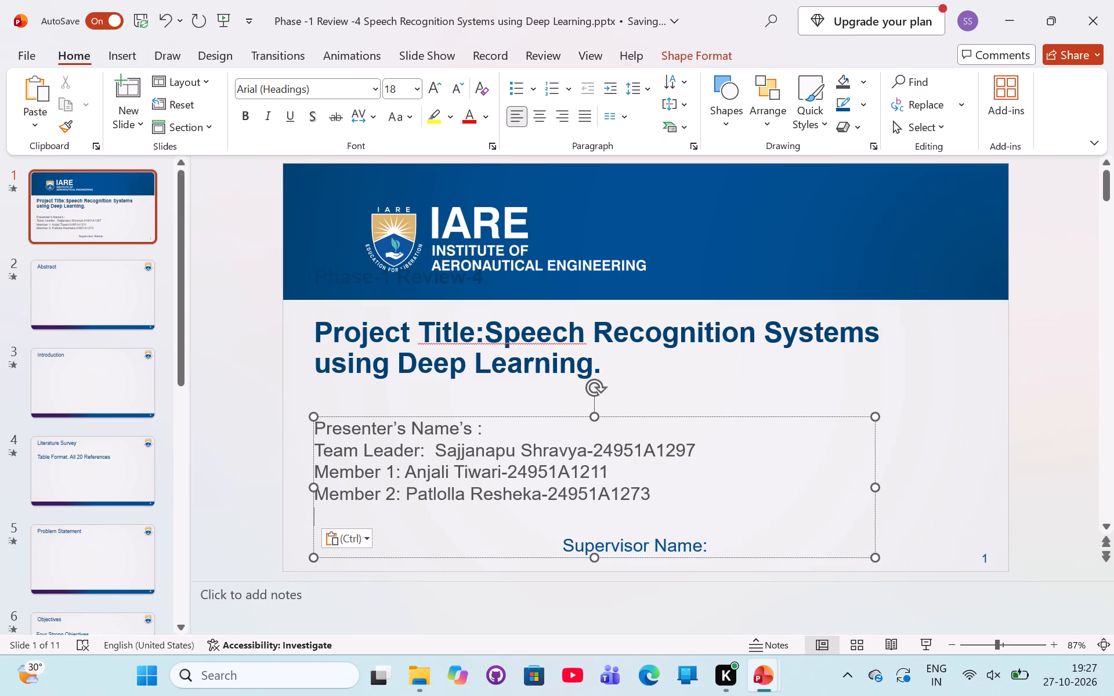
Copy the body text of Review -3's Abstract slide and paste it into Review -4's Abstract slide, using the 5_Head Only Slide layout.
click(132, 316)
key(alt+Tab)
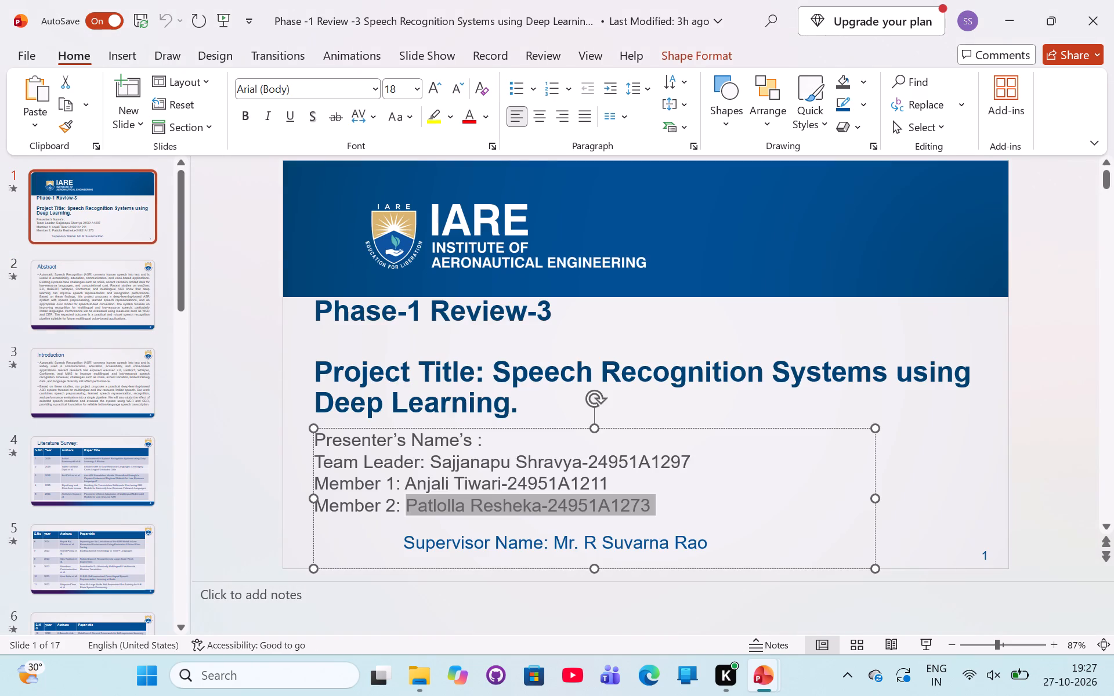
click(67, 287)
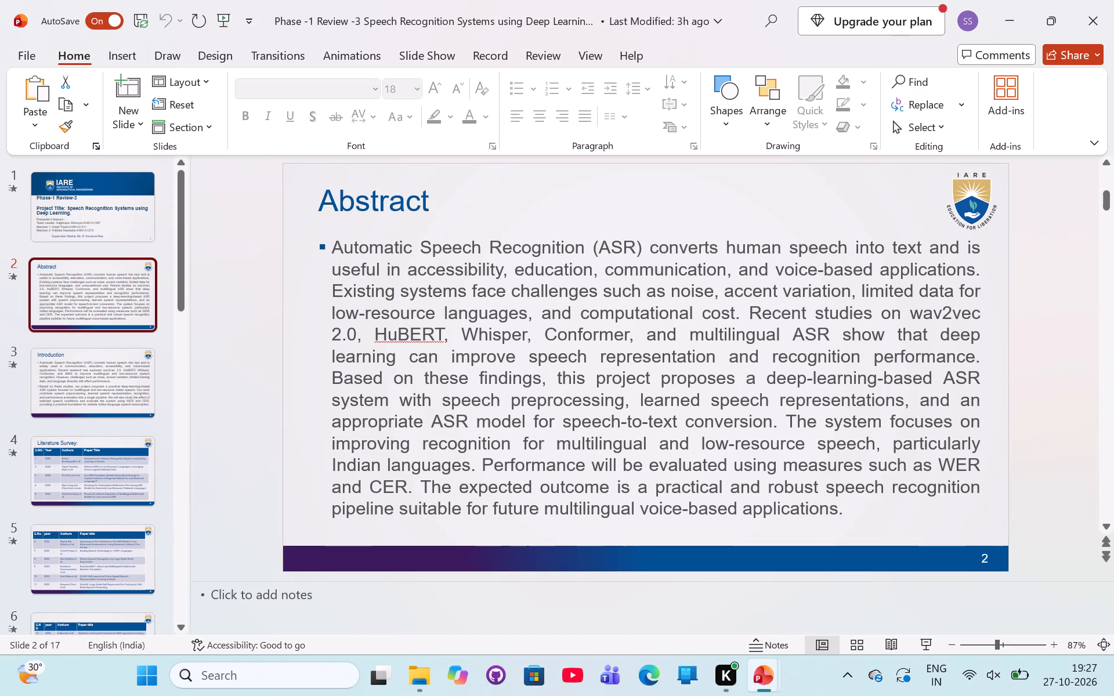
click(352, 259)
key(ctrl+a)
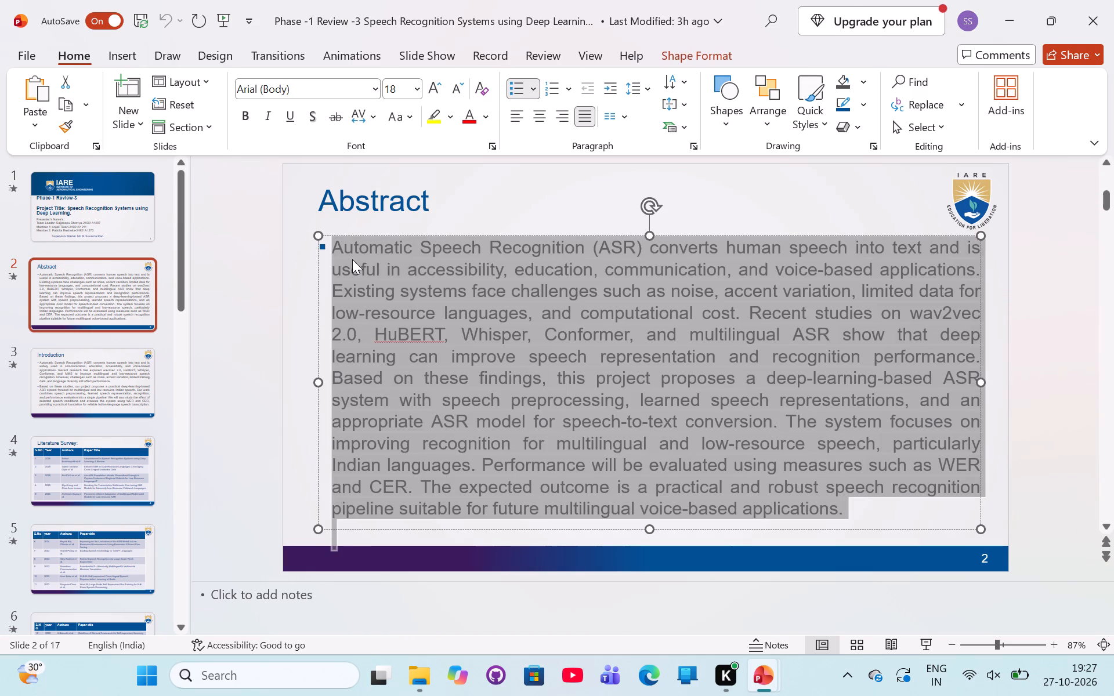
key(ctrl+c)
click(433, 300)
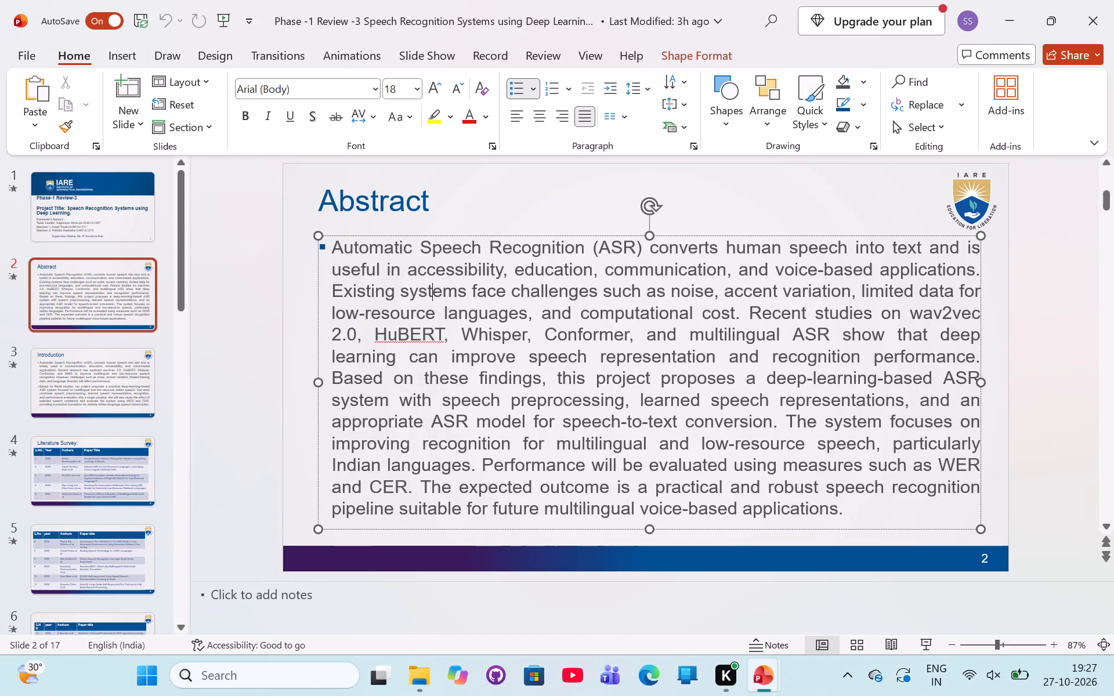
key(alt+Tab)
click(438, 295)
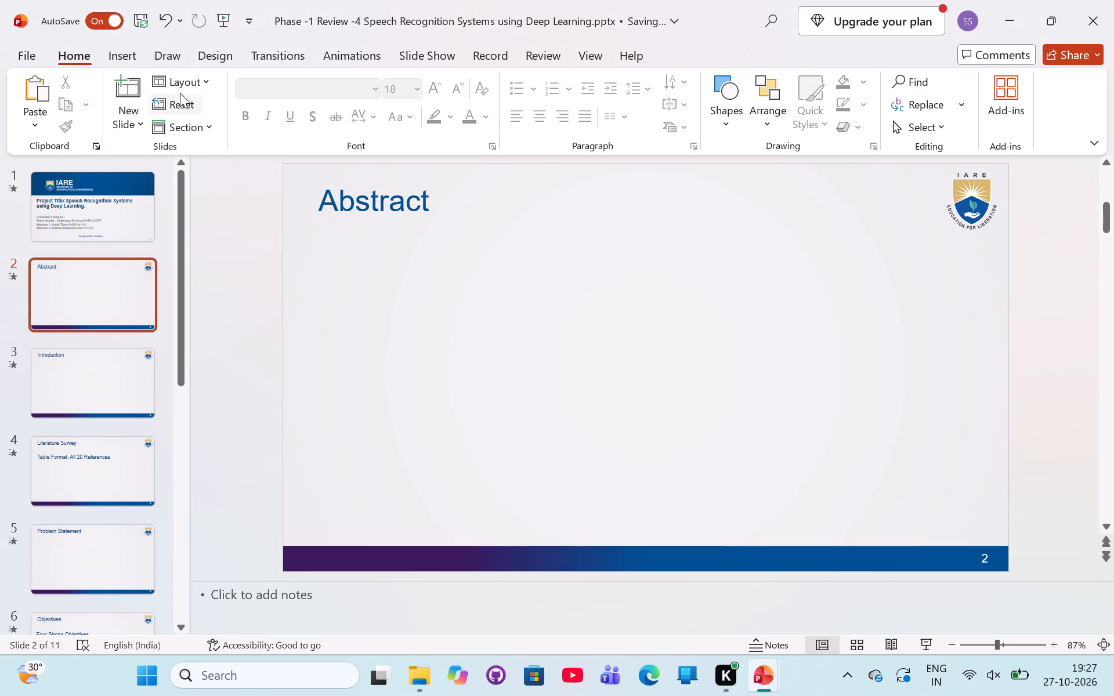
click(180, 86)
click(386, 152)
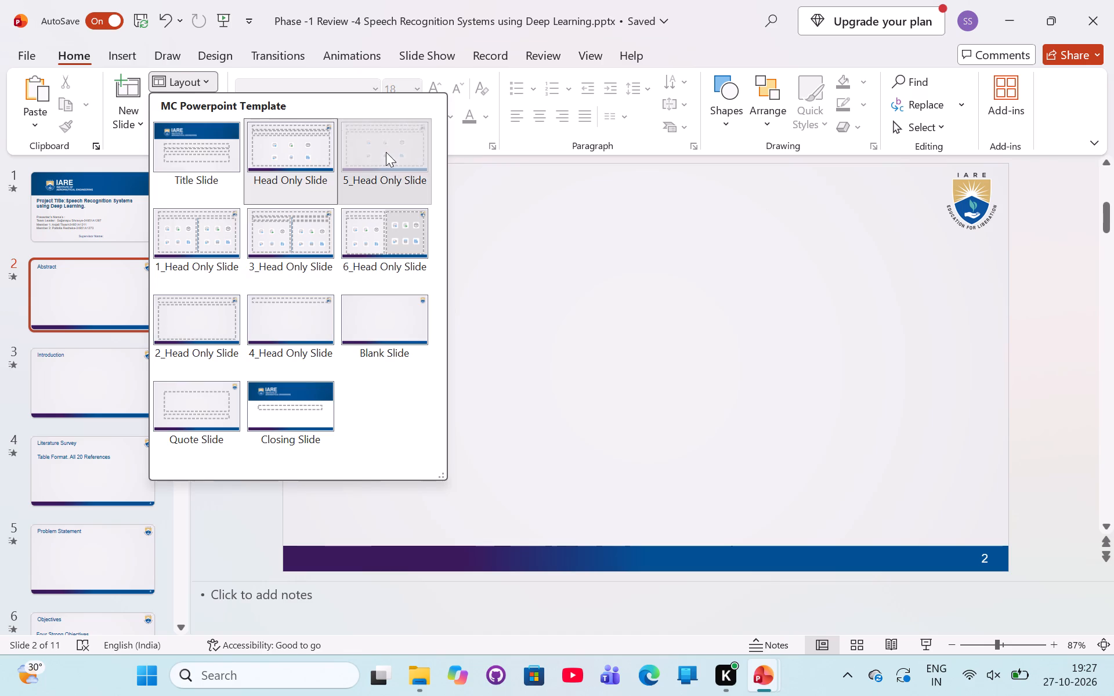
click(493, 263)
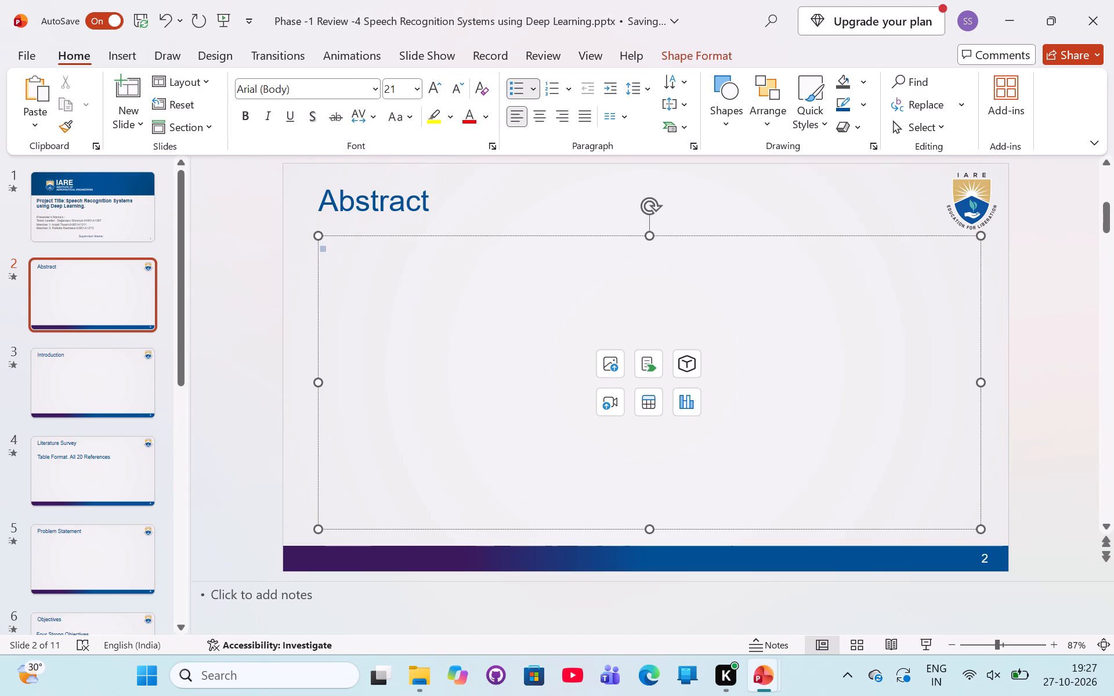
key(ctrl+v)
Set all of the pasted abstract text on slide 2 to font size 16.
key(ctrl+a)
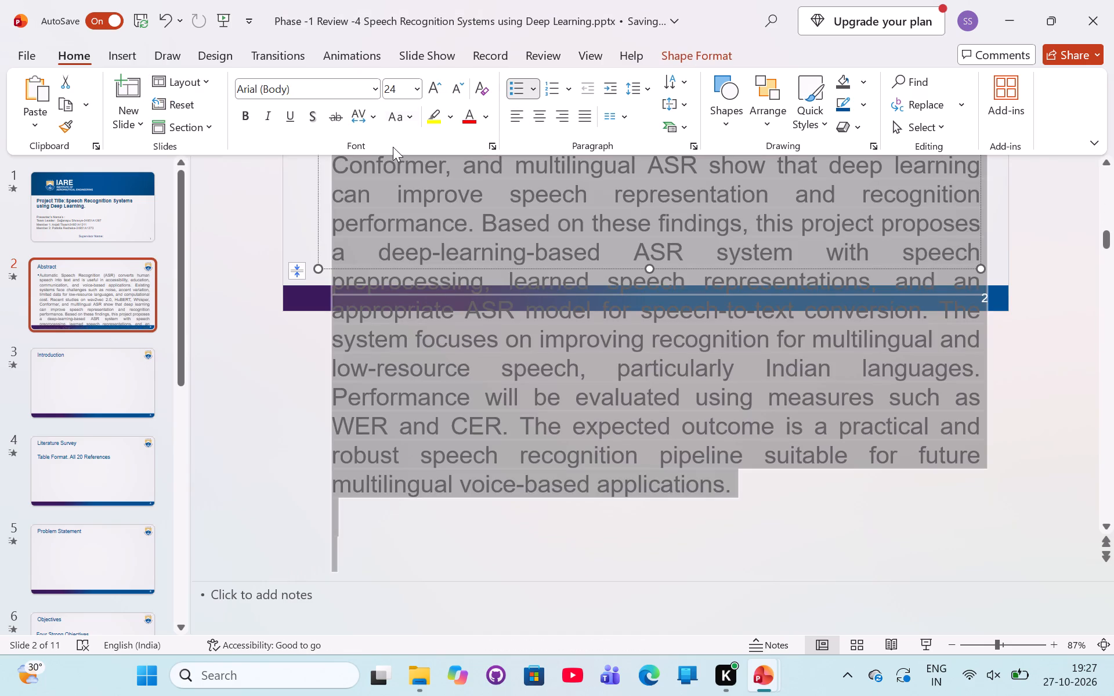
click(421, 92)
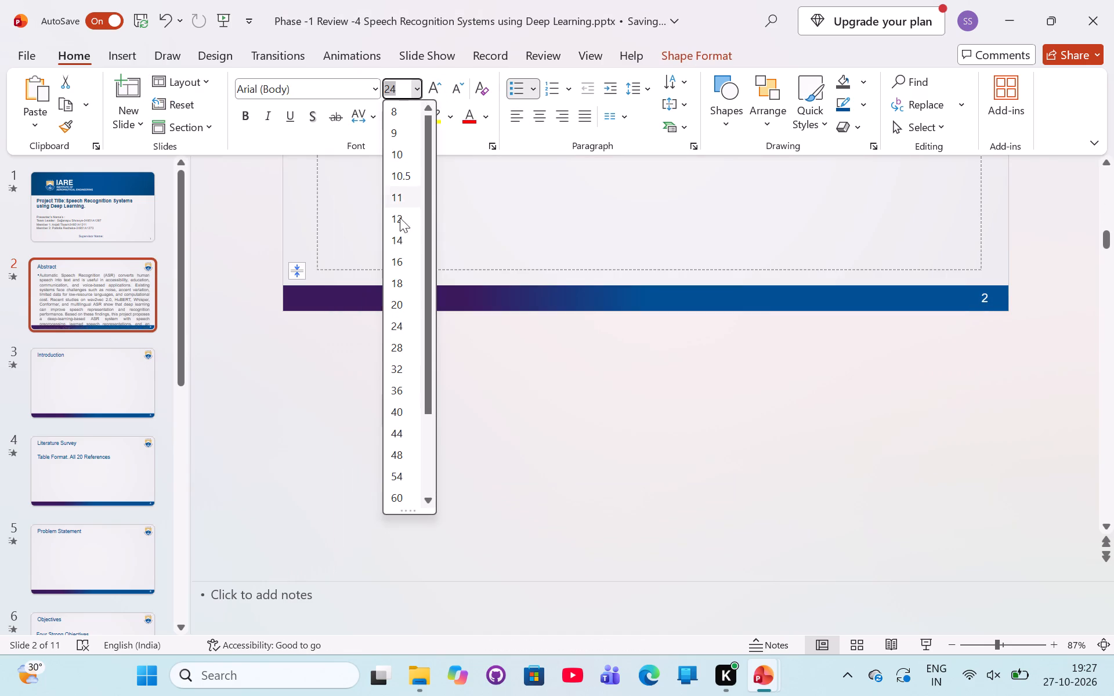
click(400, 260)
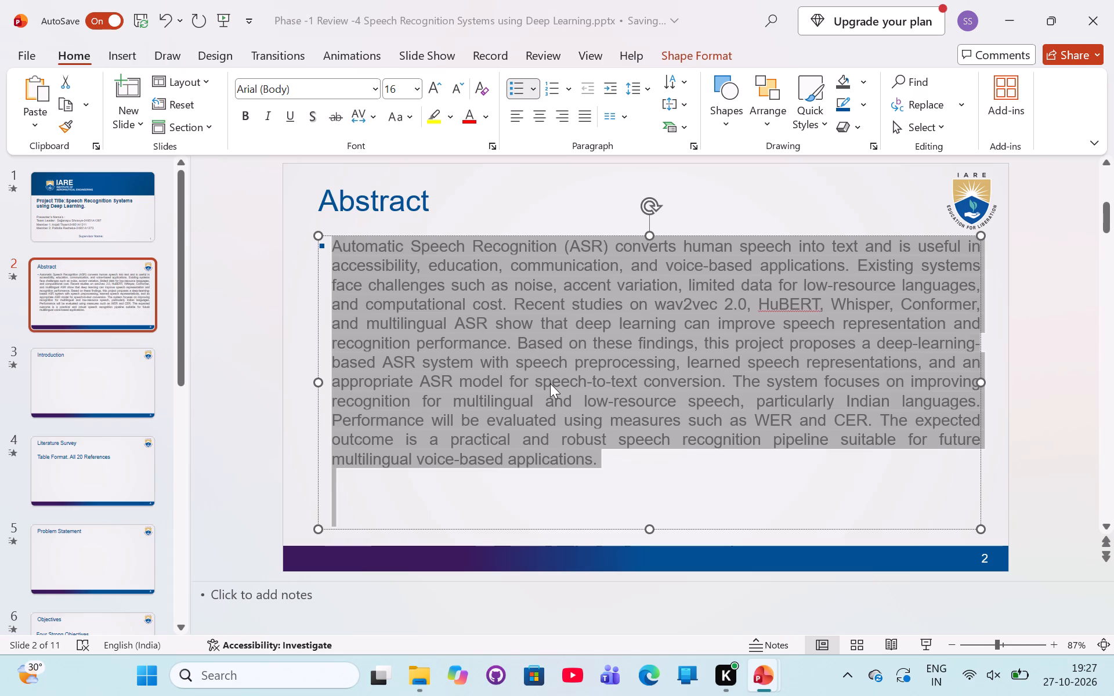
click(550, 383)
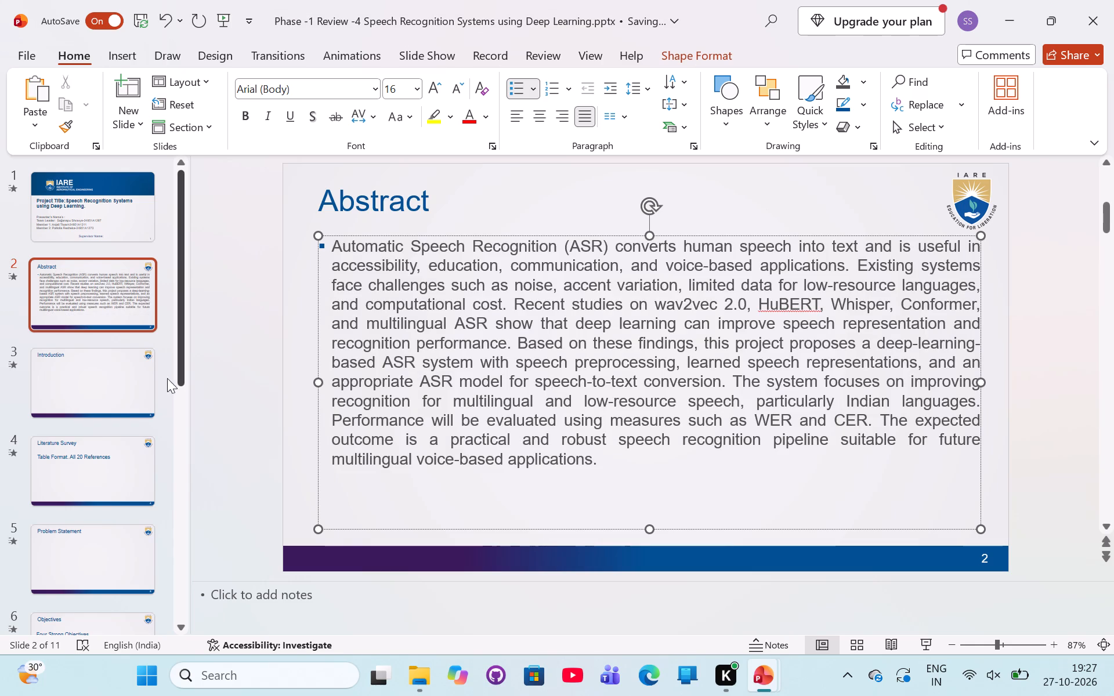
Copy both Introduction paragraphs from Review -3 and paste them into Review -4's Introduction slide, using the 5_Head Only Slide layout.
click(113, 387)
key(alt+Tab)
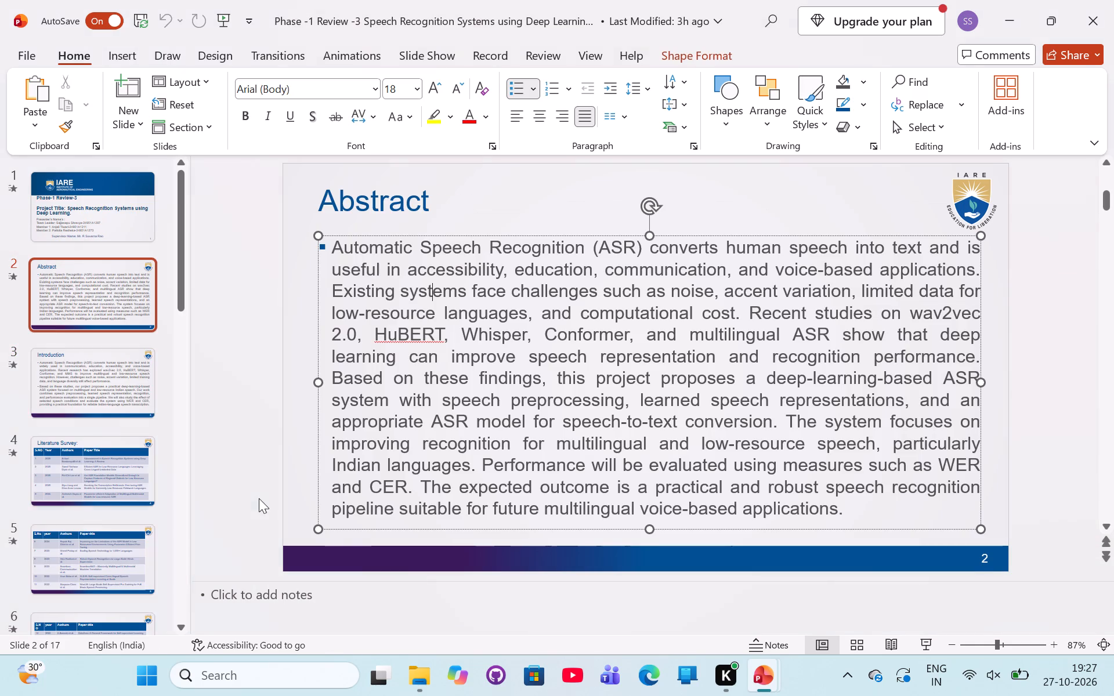
click(77, 377)
click(404, 458)
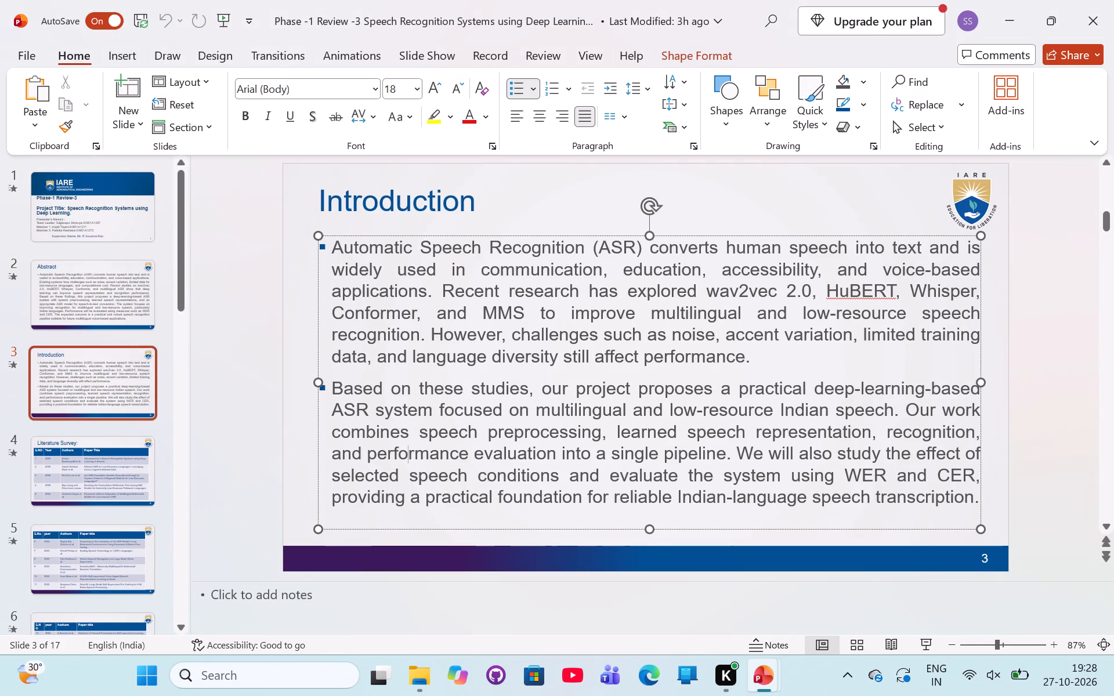
key(ctrl+a)
key(ctrl+c)
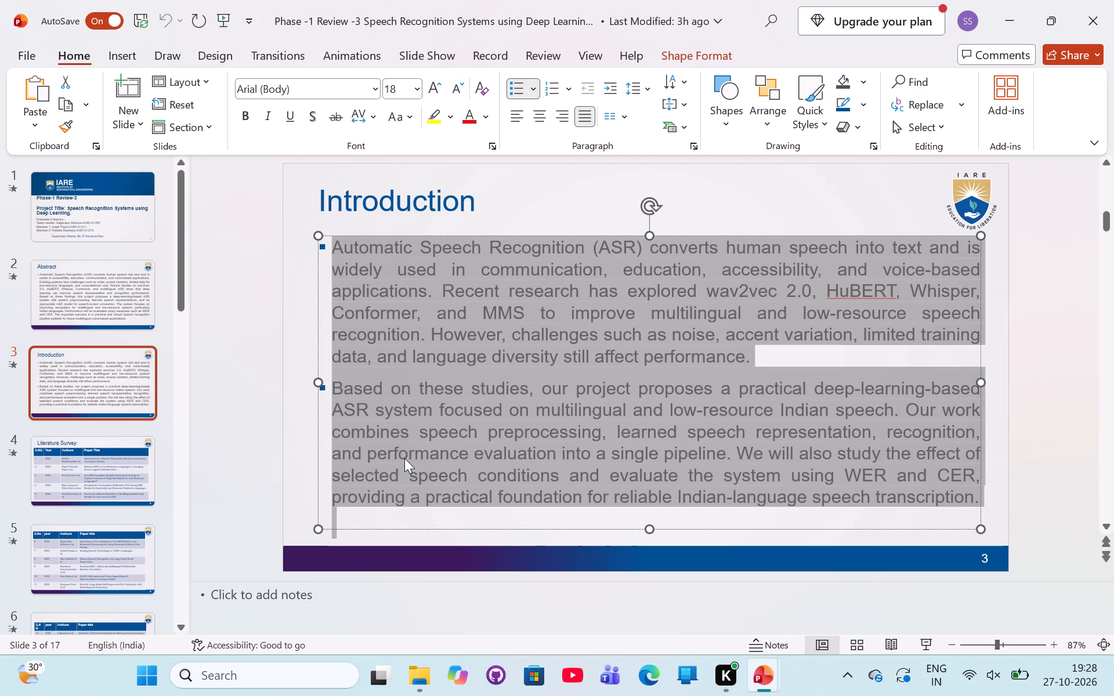
key(alt+Tab)
click(392, 313)
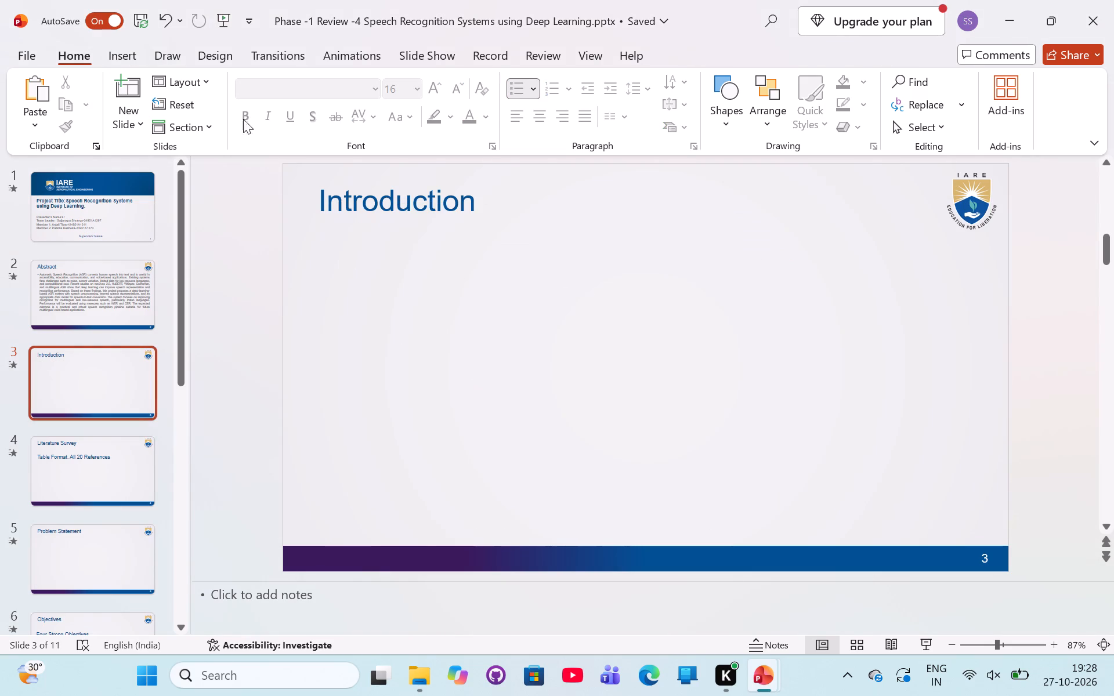
click(198, 81)
click(413, 161)
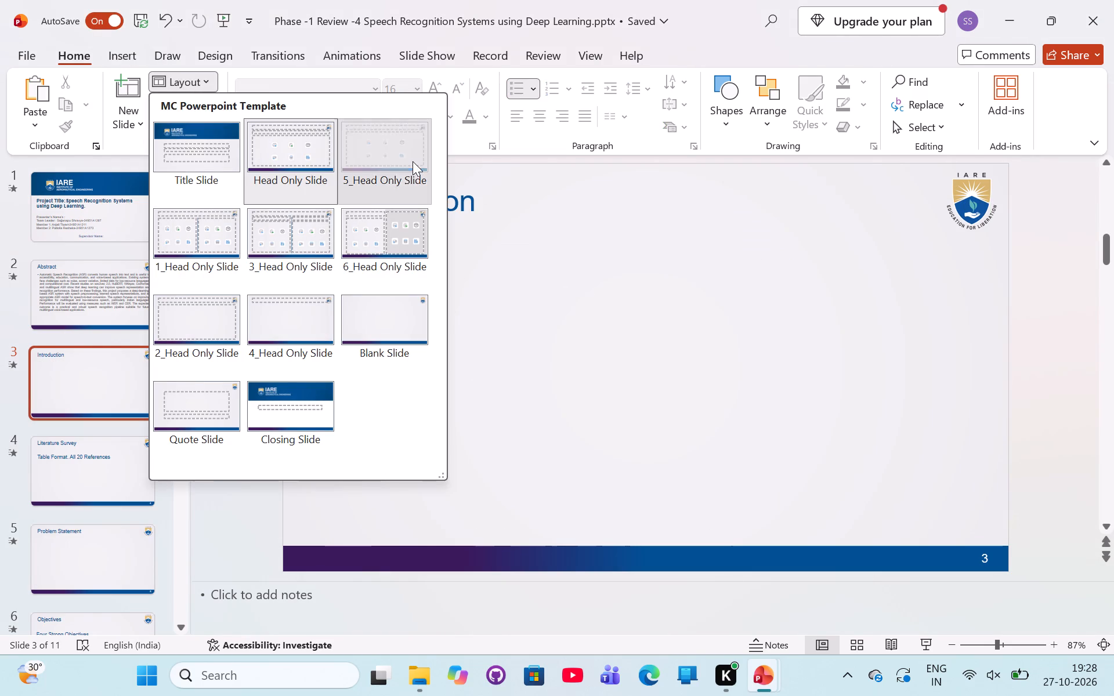
click(439, 274)
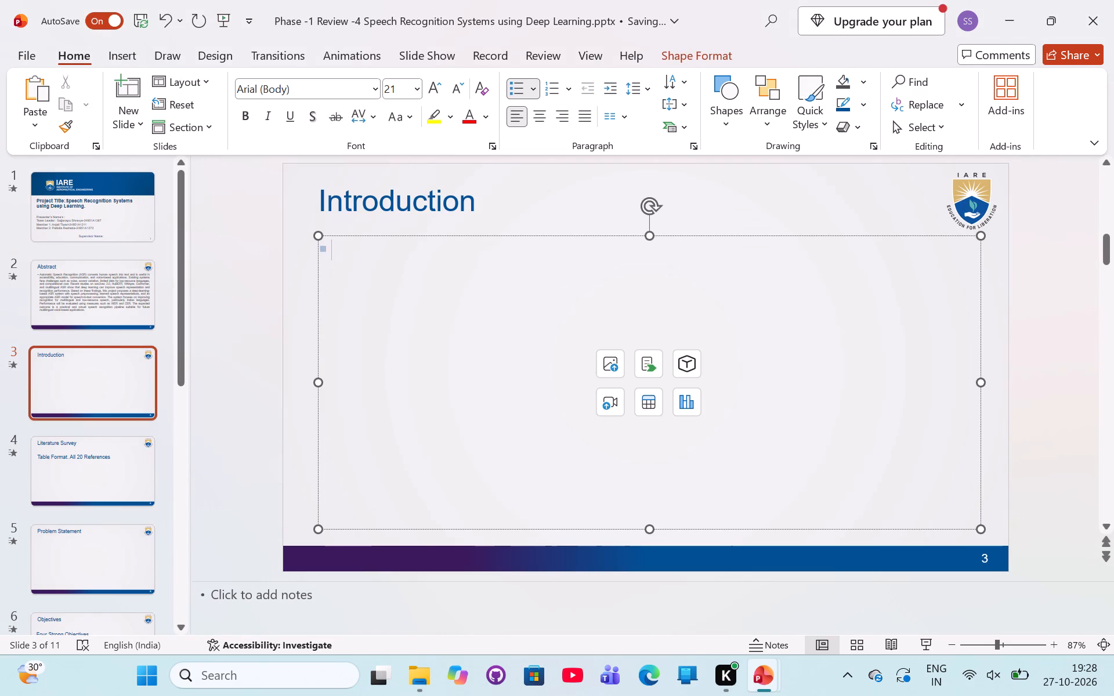
key(ctrl+c)
key(ctrl+v)
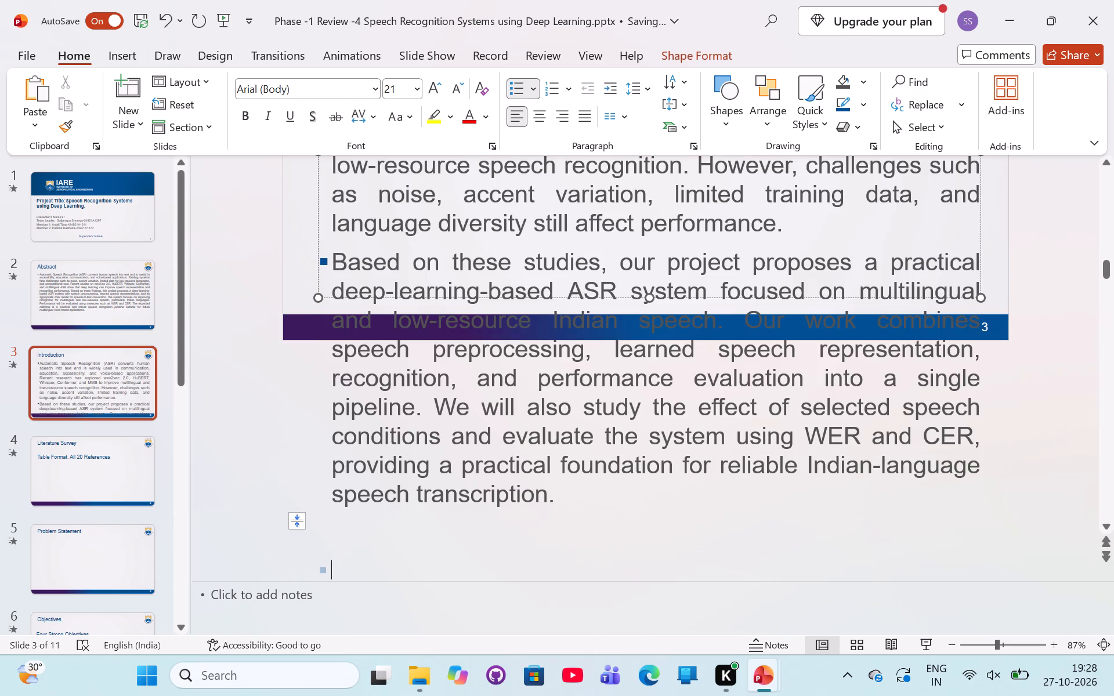
Set all of the pasted introduction text on slide 3 to font size 16.
key(ctrl+a)
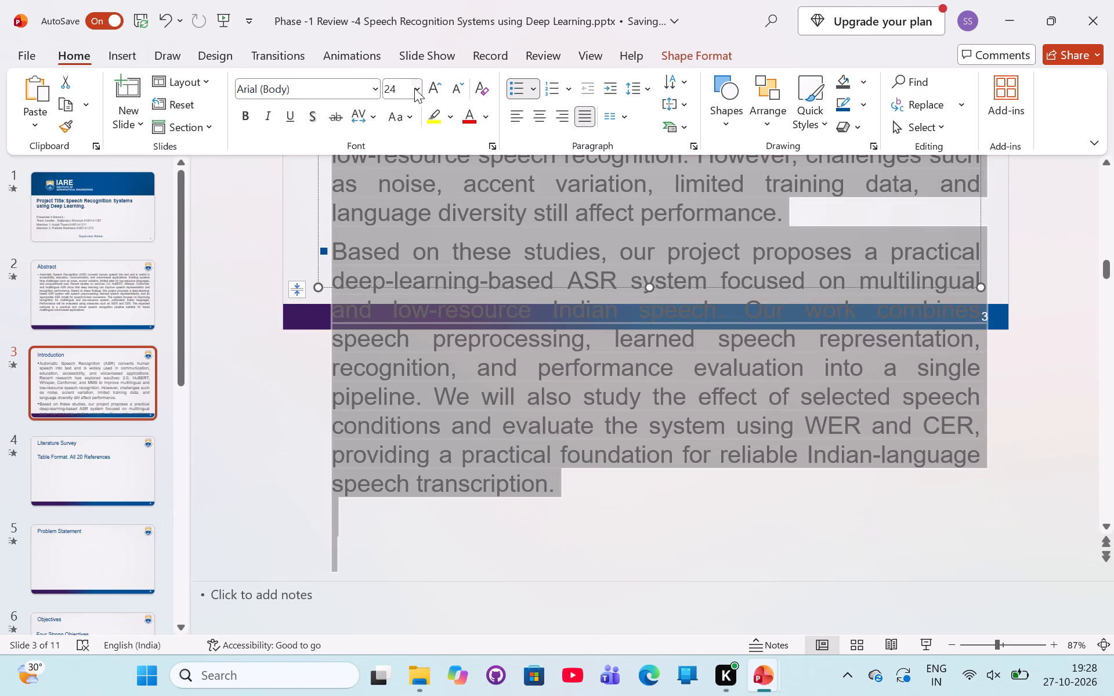
click(414, 88)
click(399, 262)
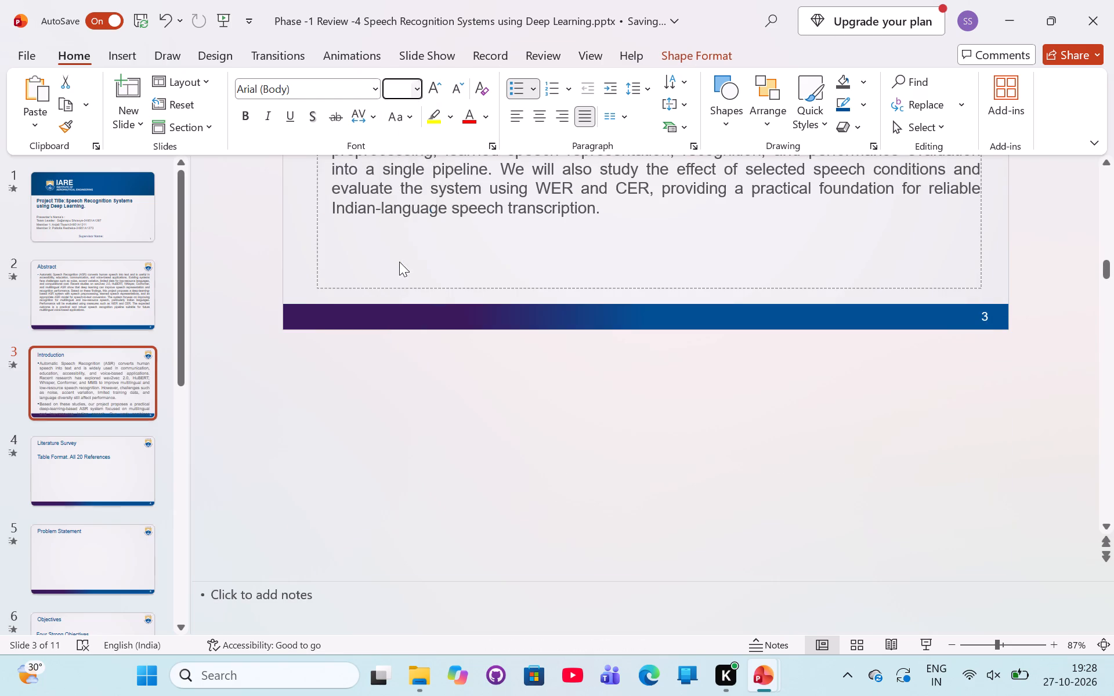
Copy both Problem Statement paragraphs from Review -3 and paste them into Review -4's Problem Statement slide, using the 5_Head Only Slide layout.
click(517, 372)
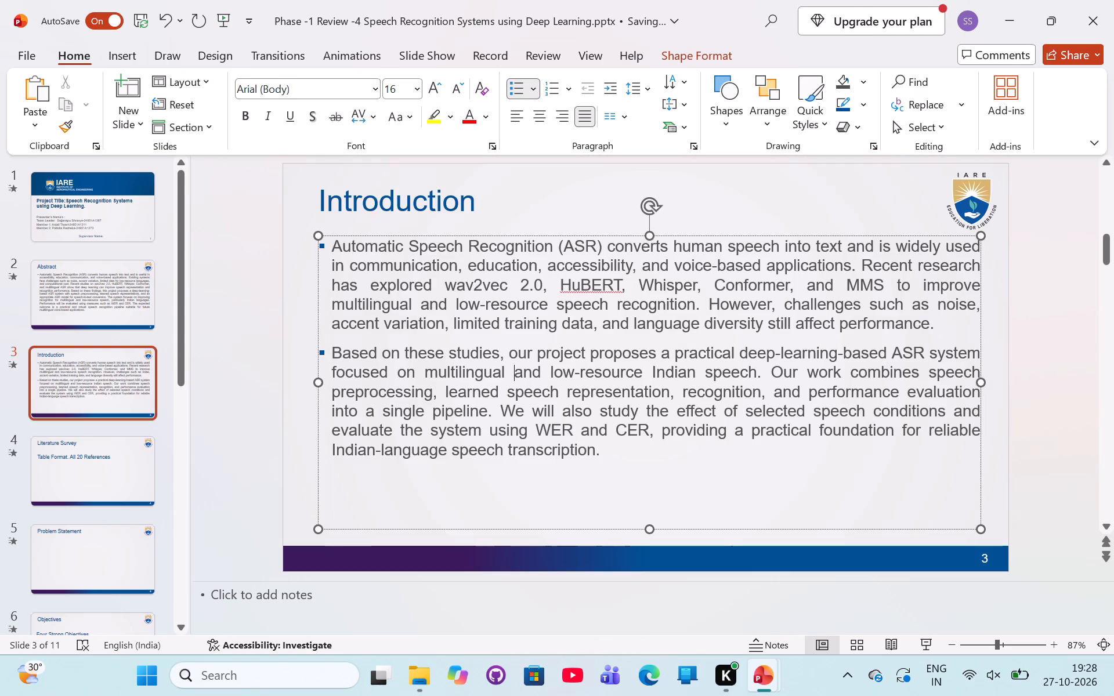
click(97, 479)
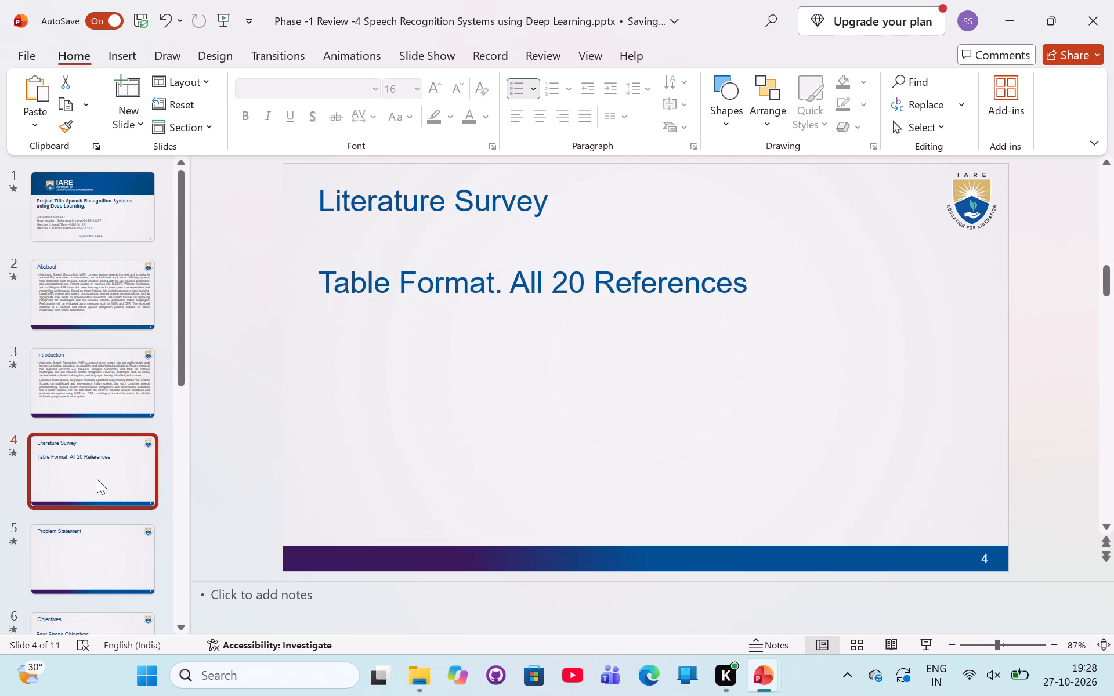
click(97, 536)
key(alt+Tab)
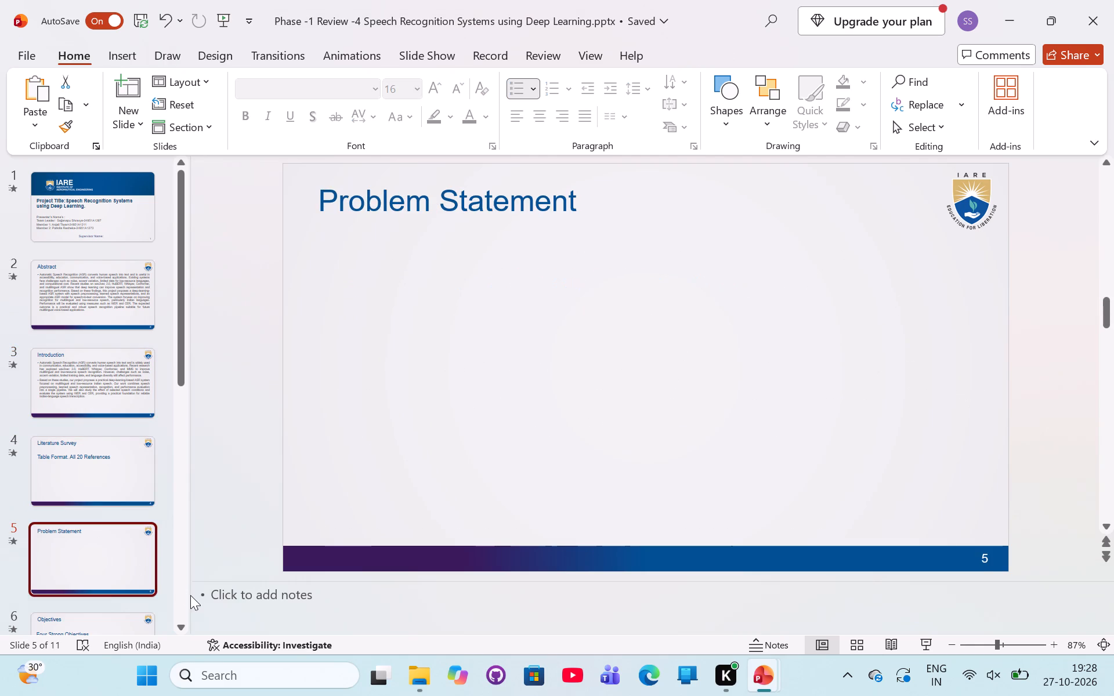
scroll(58, 664, down, 1)
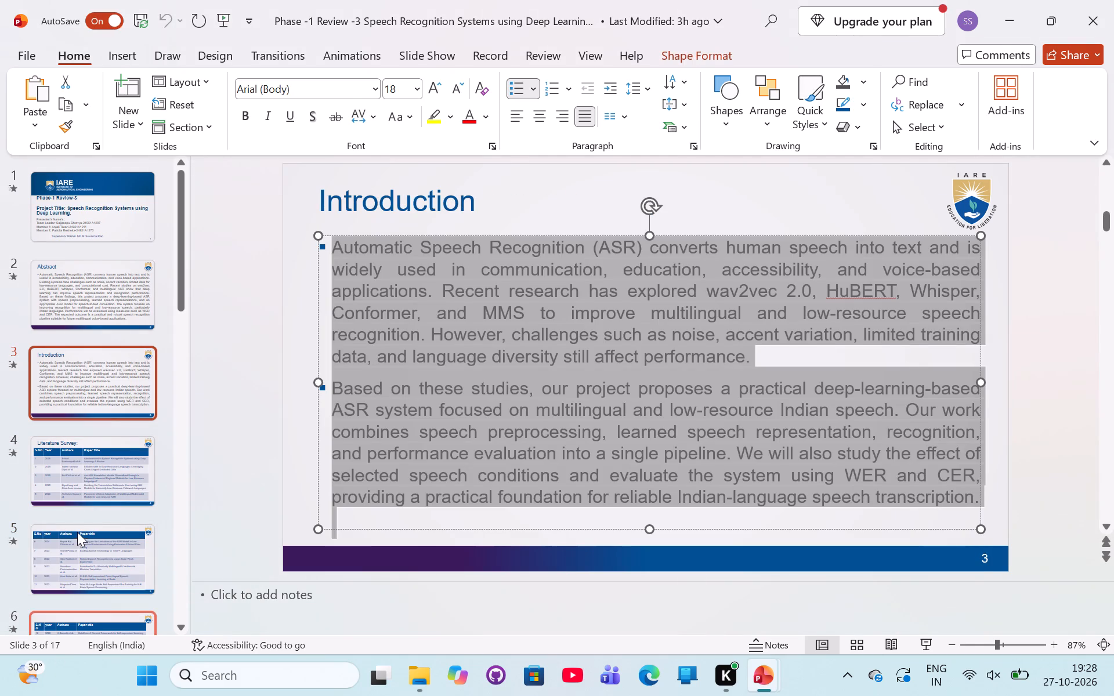
scroll(77, 532, down, 1)
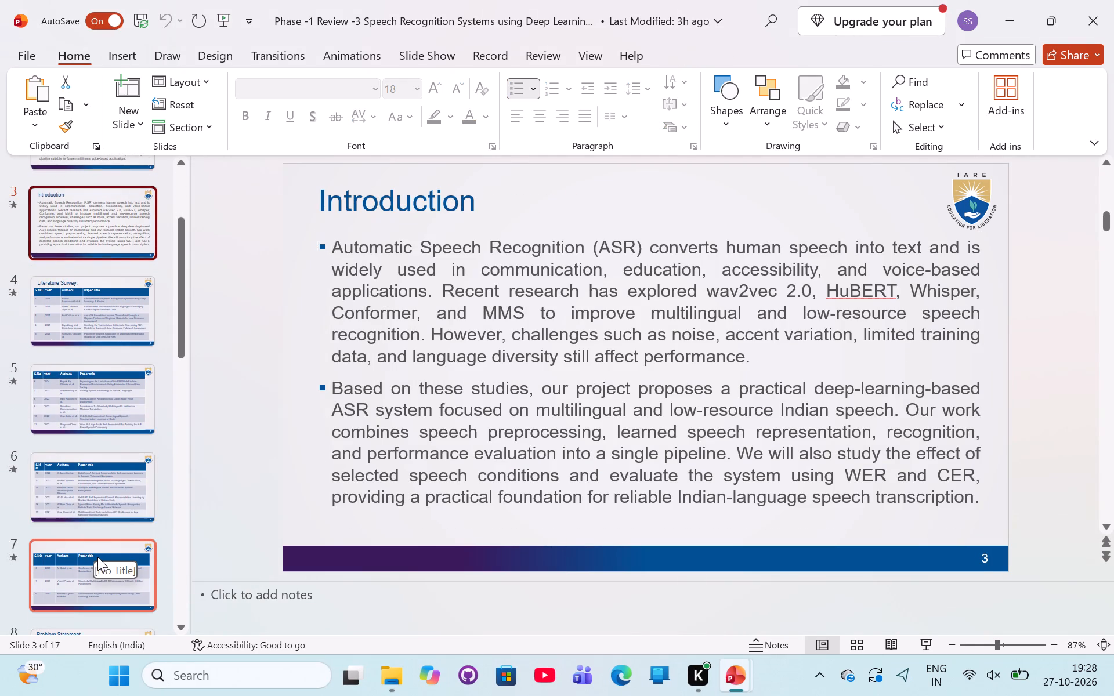
scroll(97, 557, down, 1)
click(91, 584)
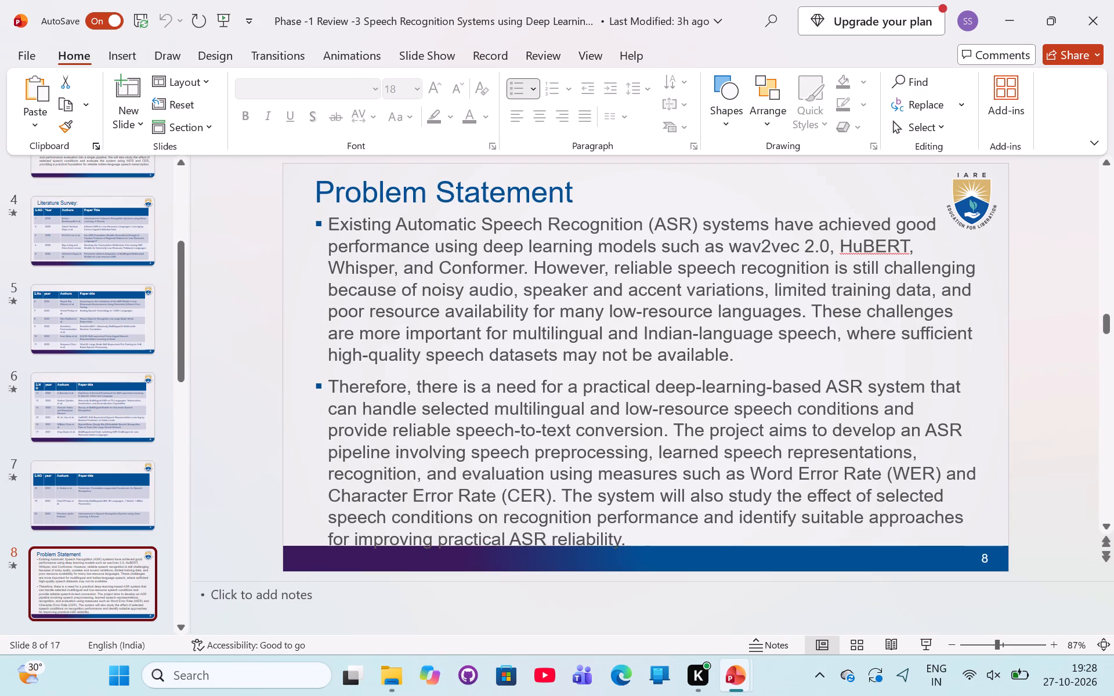
click(407, 494)
key(ctrl+a)
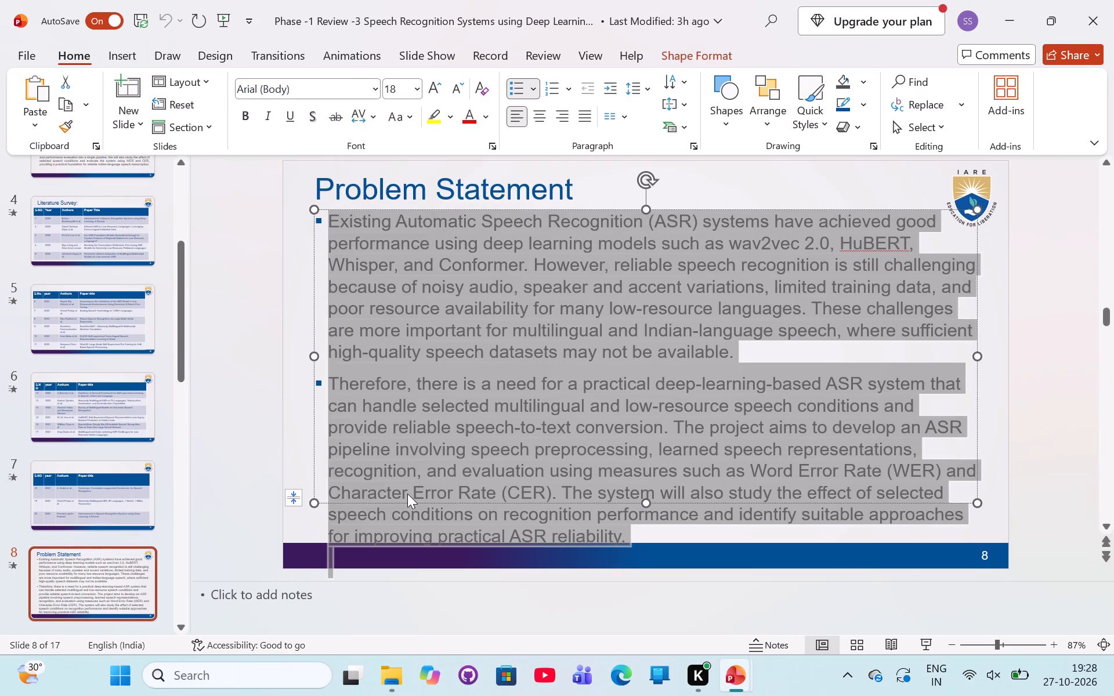
key(ctrl+c)
key(alt+Tab)
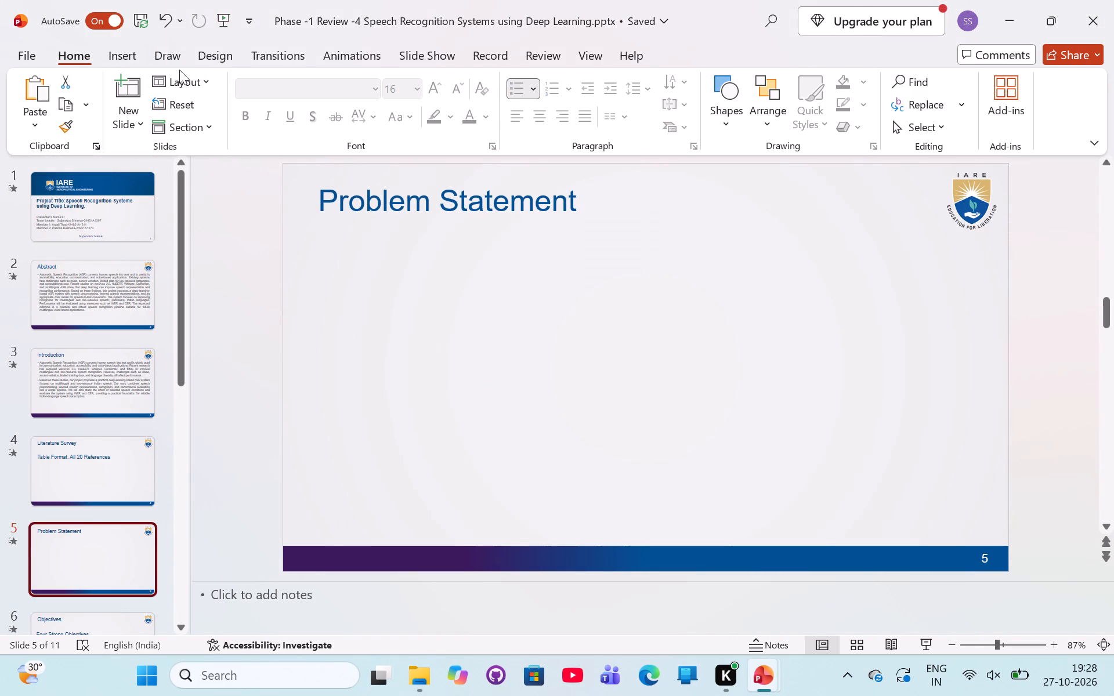
click(193, 86)
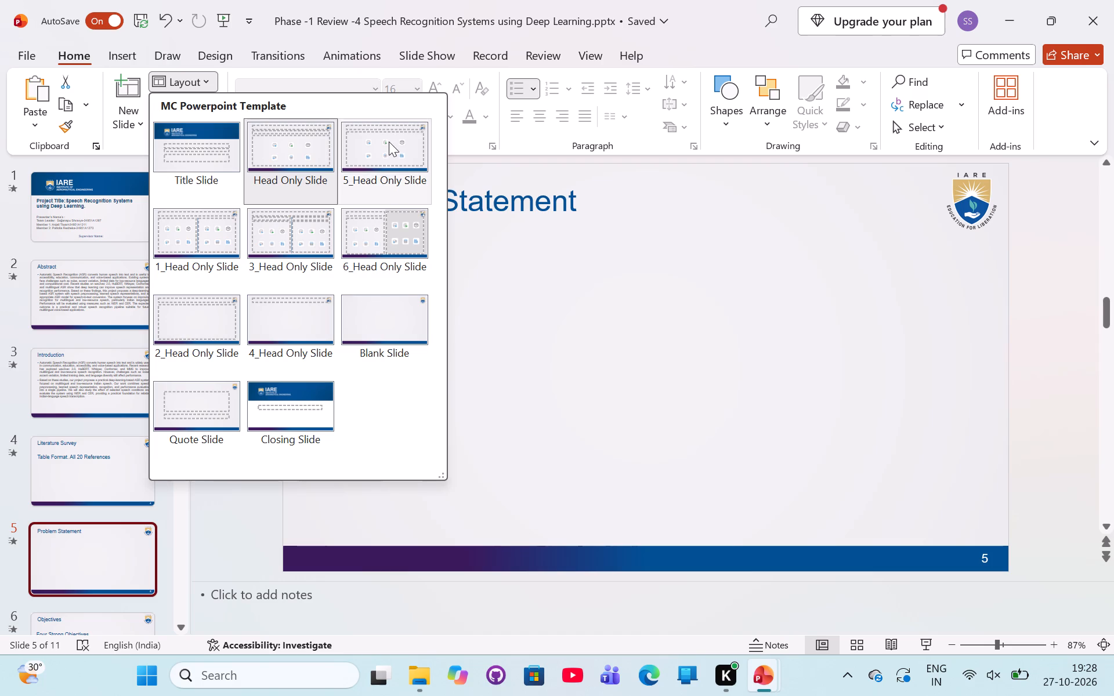
click(389, 142)
click(476, 291)
key(ctrl+v)
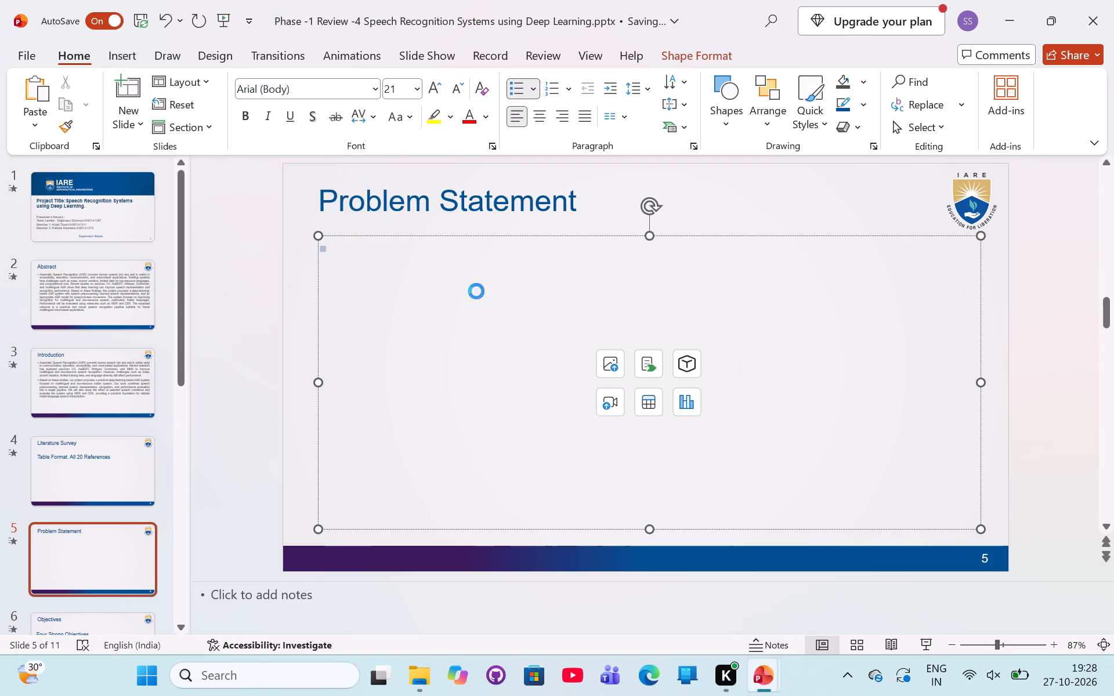
Set all of the pasted problem statement text on slide 5 to font size 16.
key(ctrl+a)
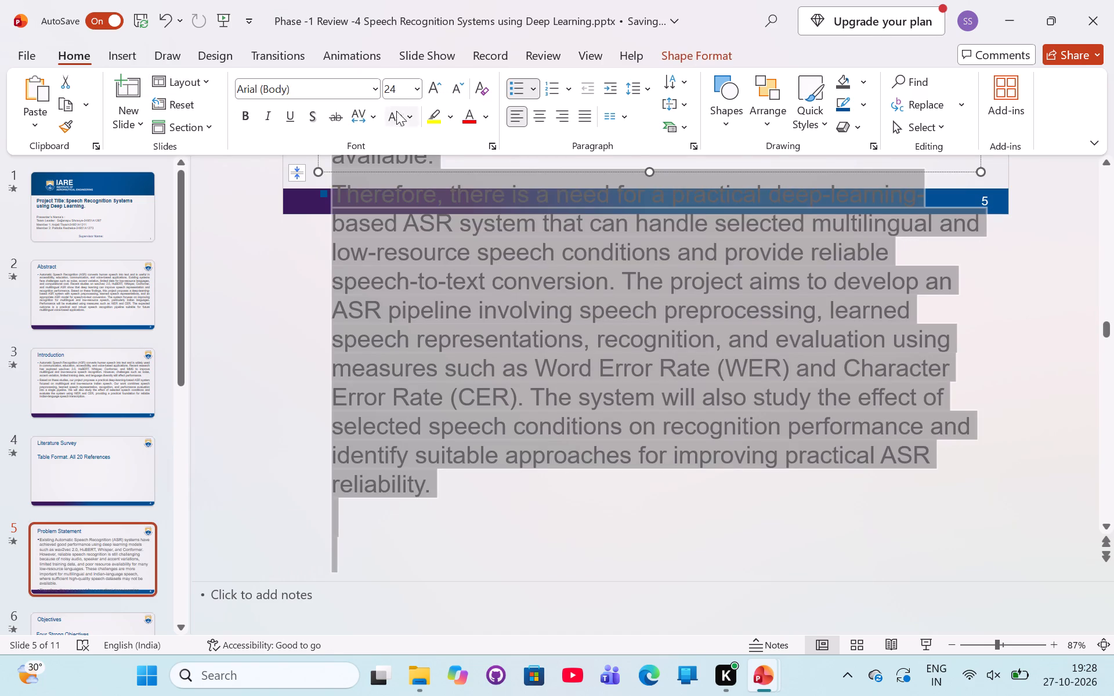
click(413, 92)
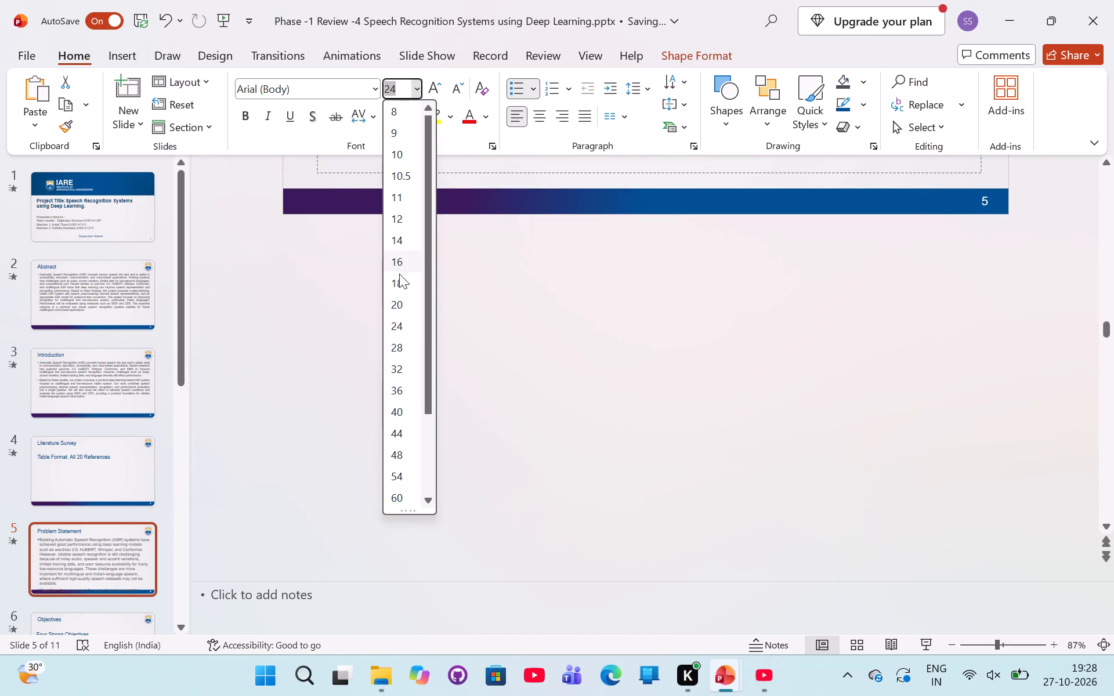
click(400, 264)
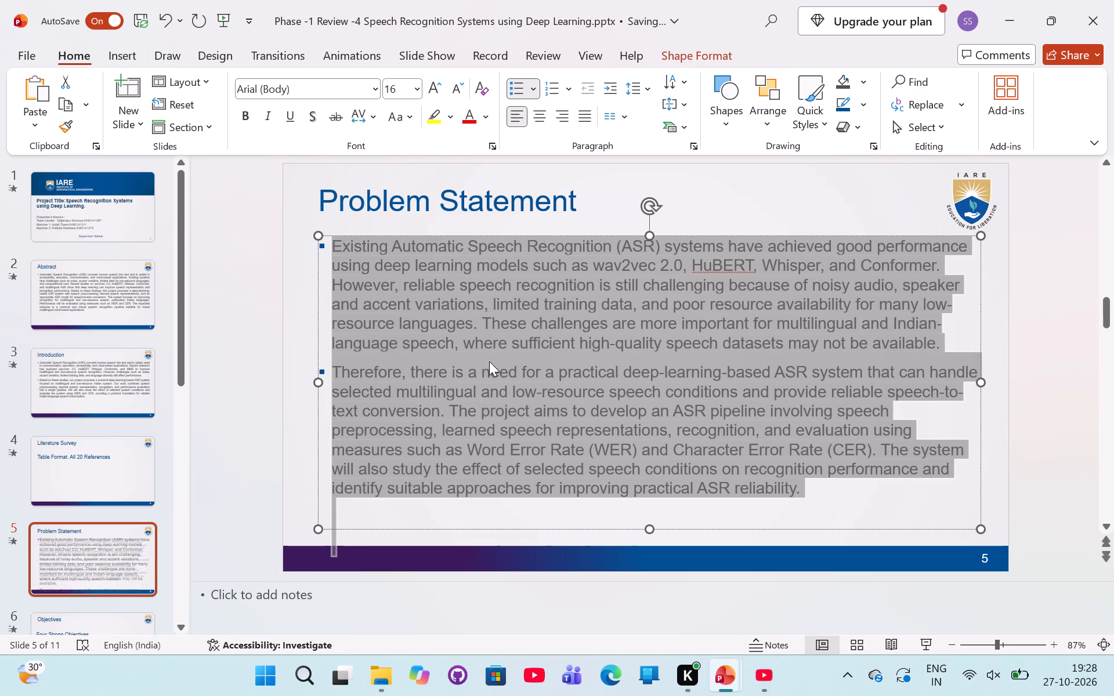
click(505, 389)
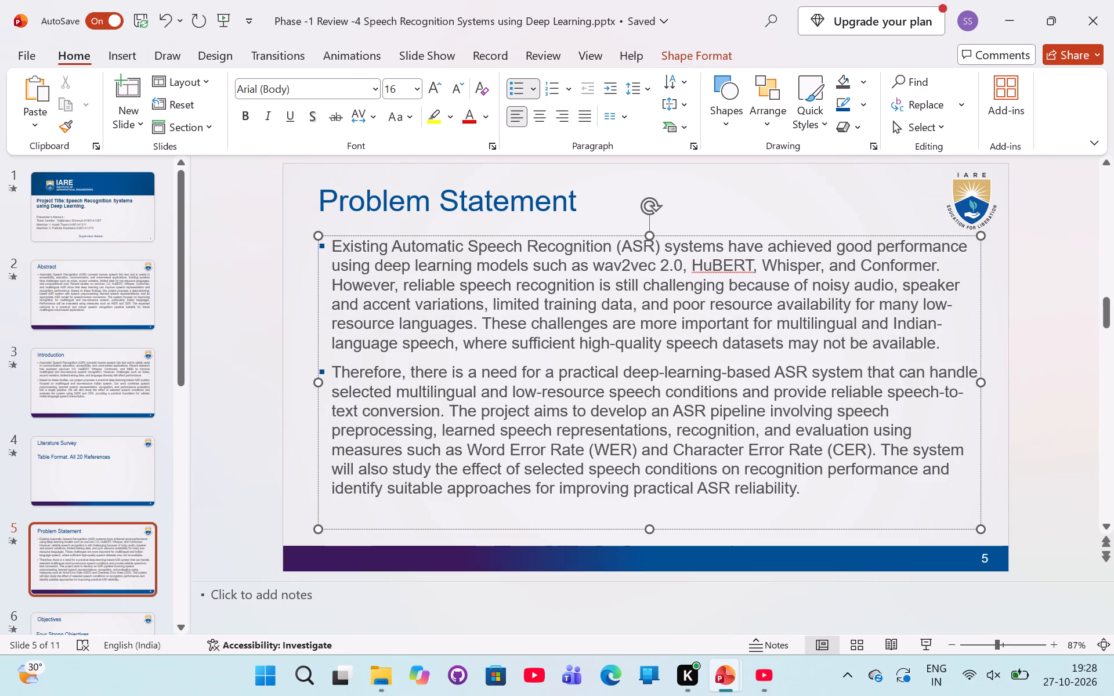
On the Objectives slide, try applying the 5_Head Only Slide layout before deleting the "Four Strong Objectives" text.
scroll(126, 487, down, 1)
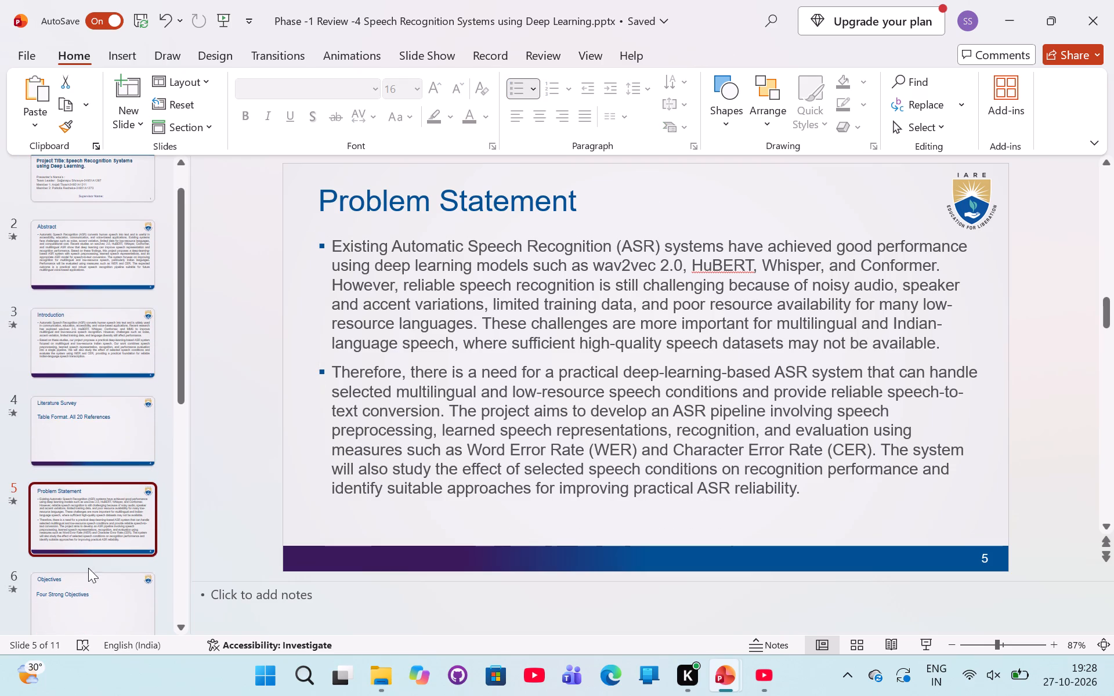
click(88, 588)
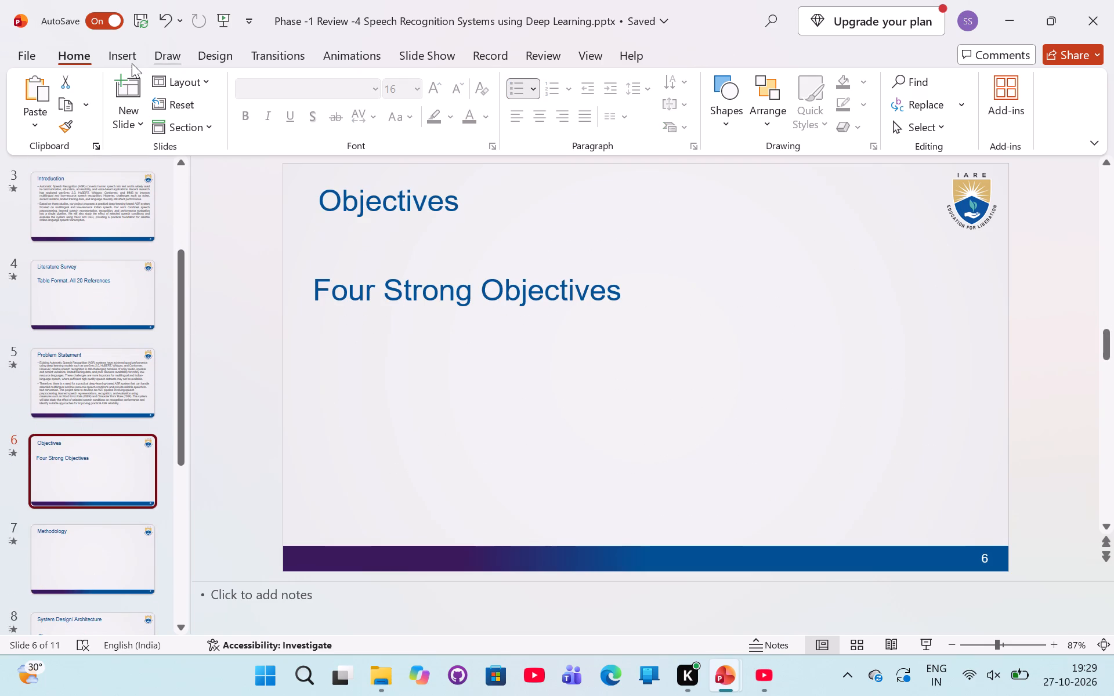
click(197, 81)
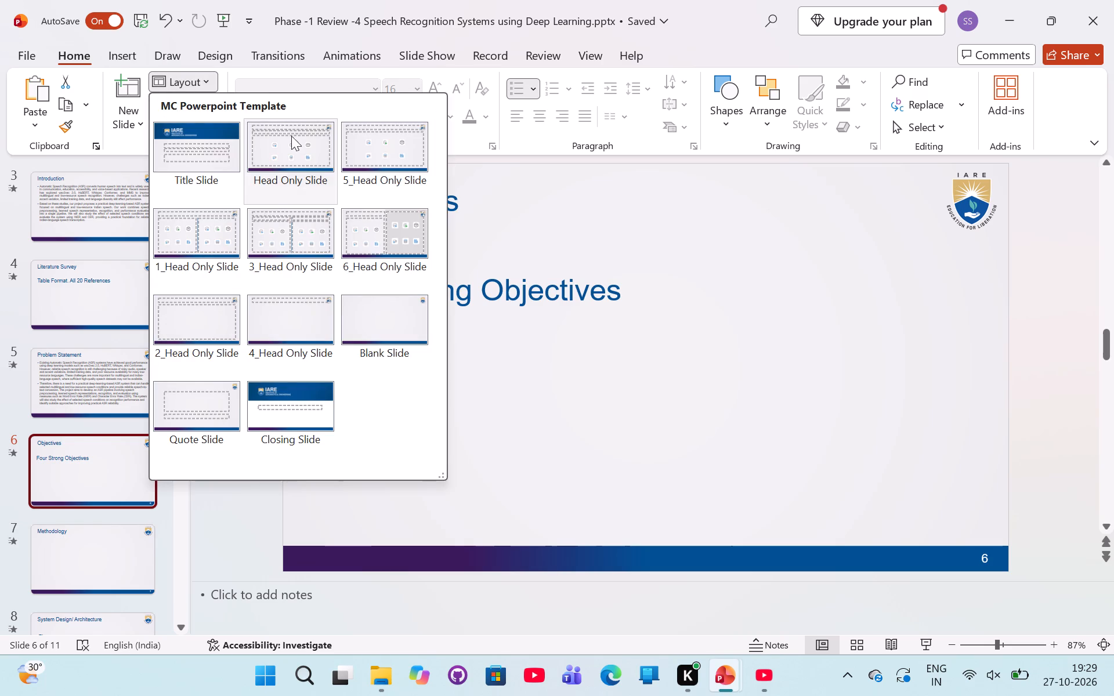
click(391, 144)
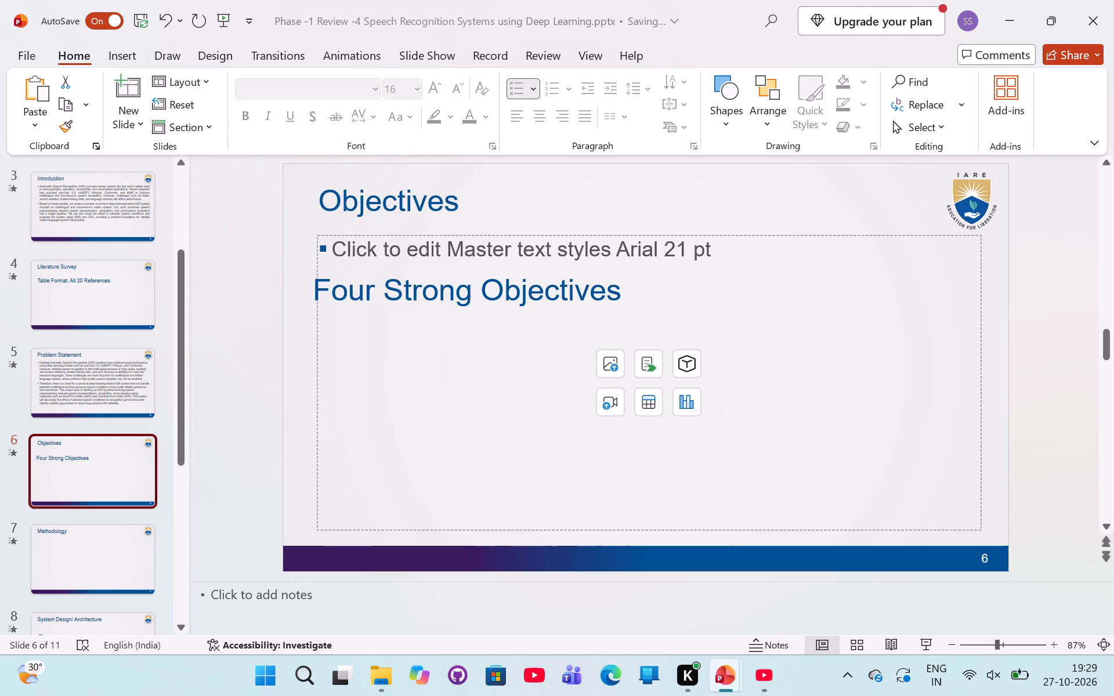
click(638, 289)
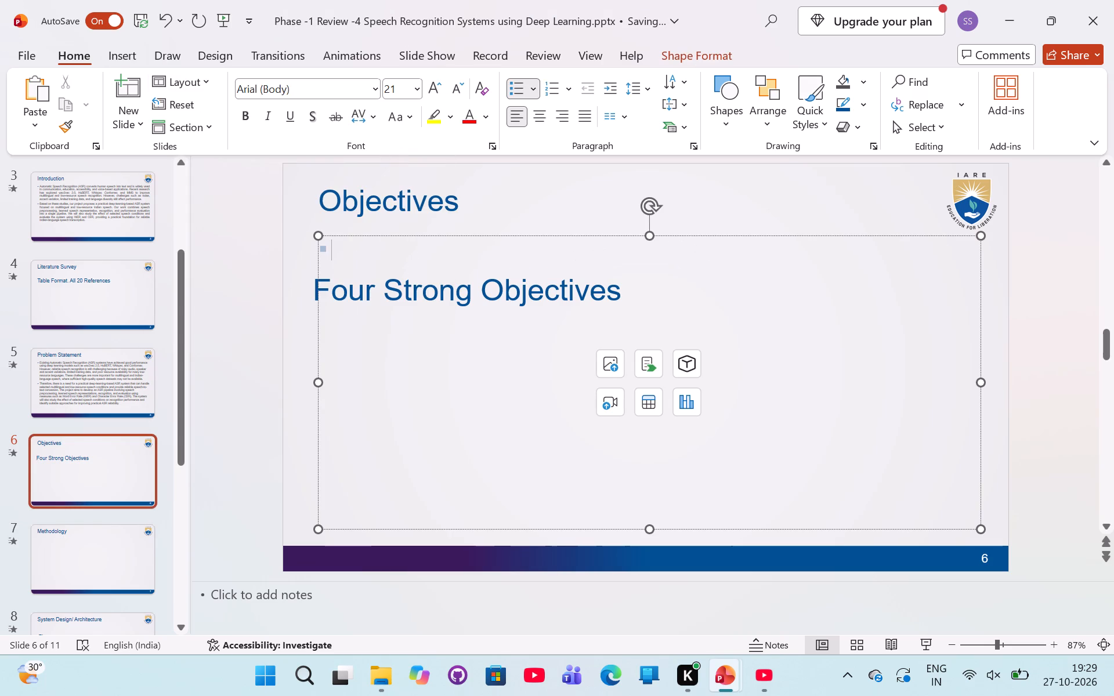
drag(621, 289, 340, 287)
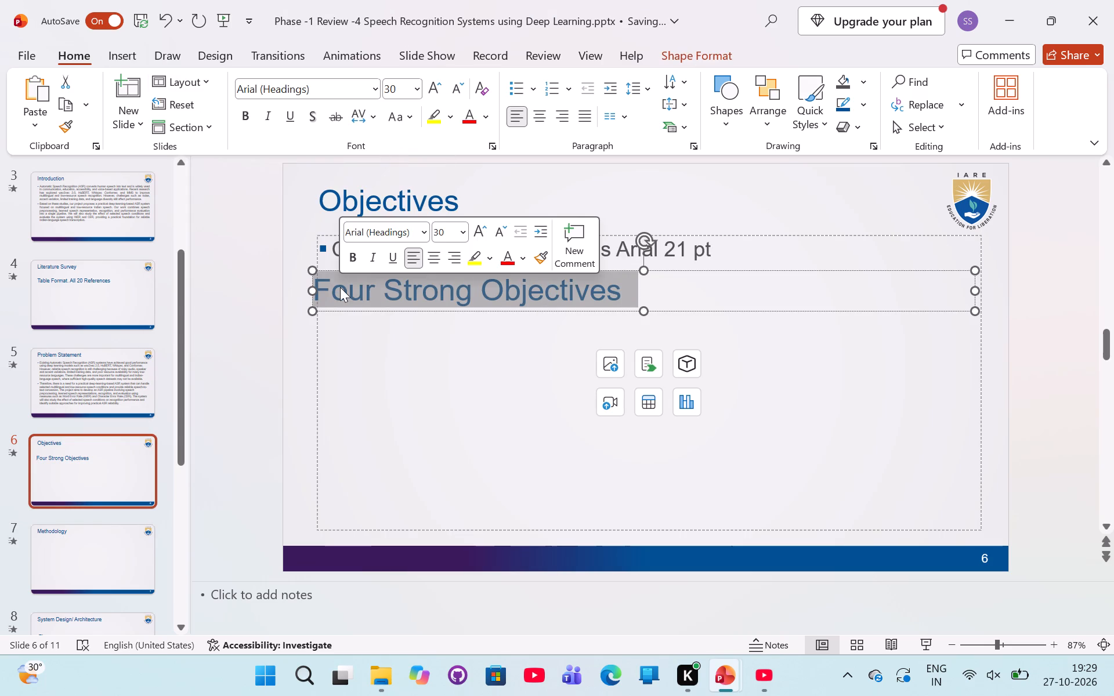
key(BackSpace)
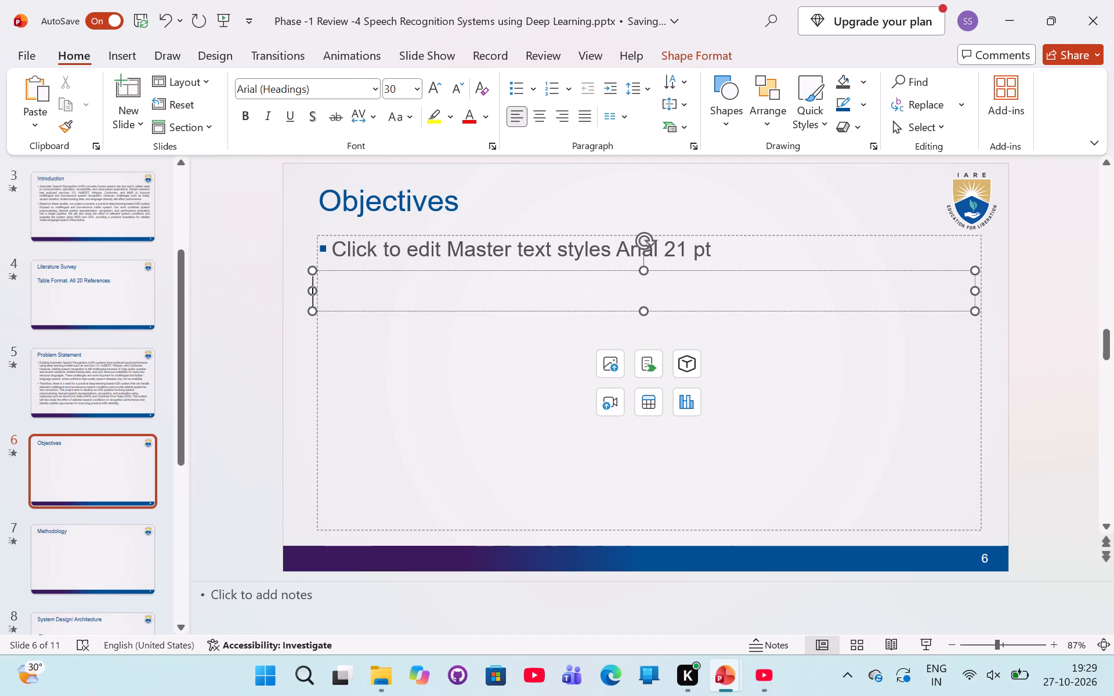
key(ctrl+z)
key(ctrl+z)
Delete the "Four Strong Objectives" text from slide 6 and apply the 5_Head Only Slide layout.
click(565, 288)
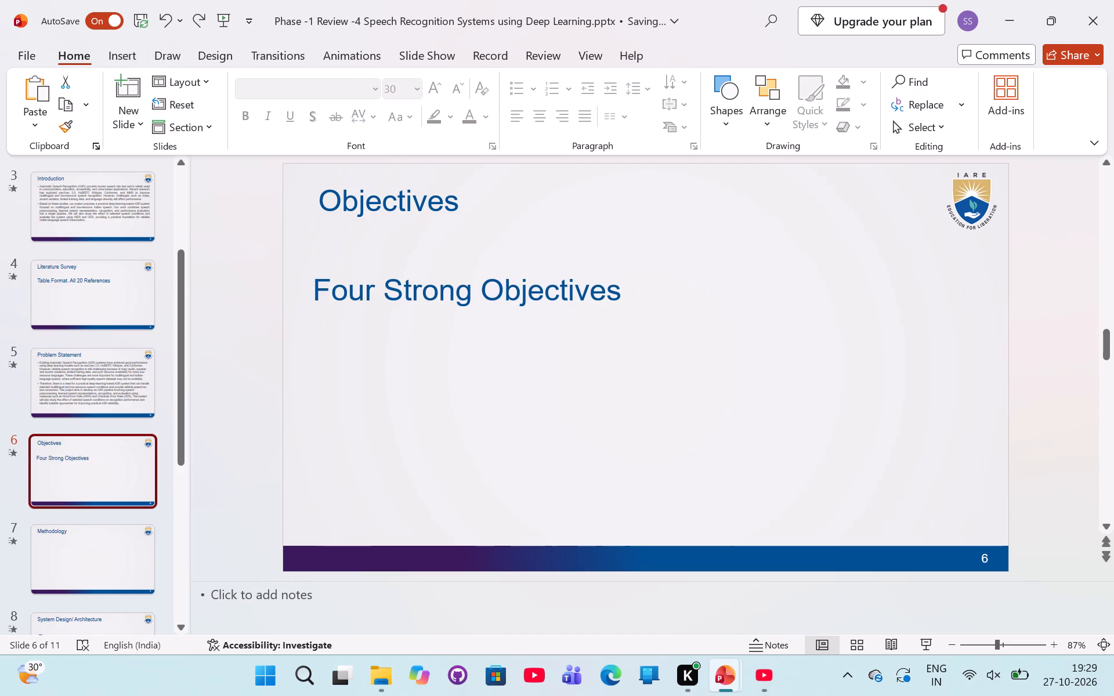
key(ctrl+a)
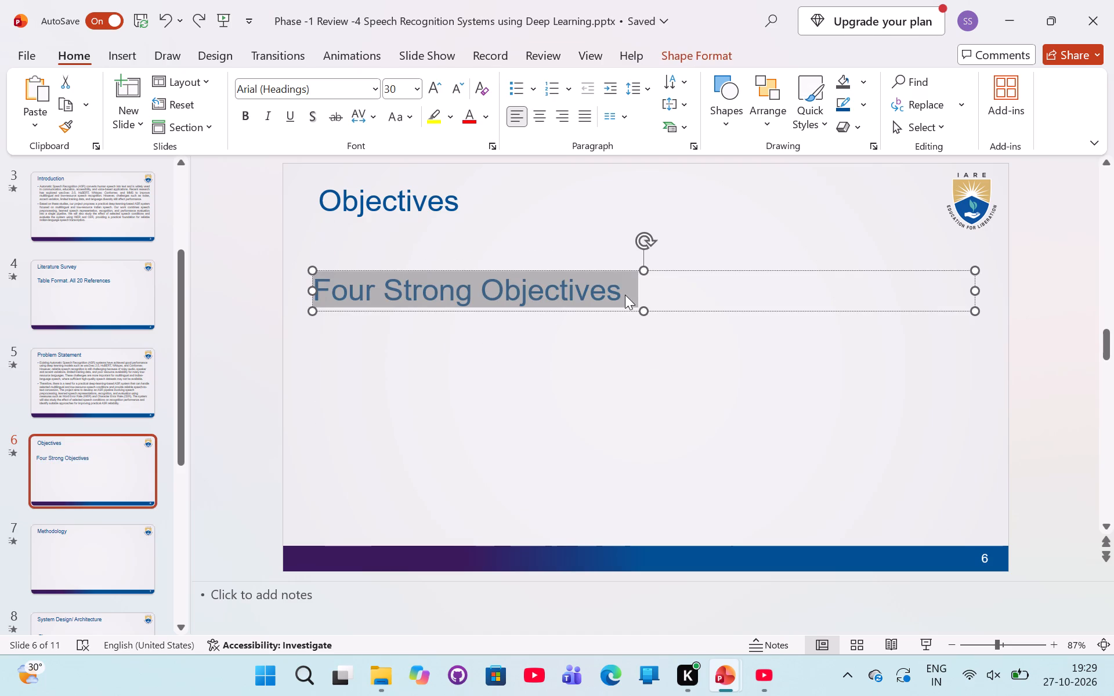
key(BackSpace)
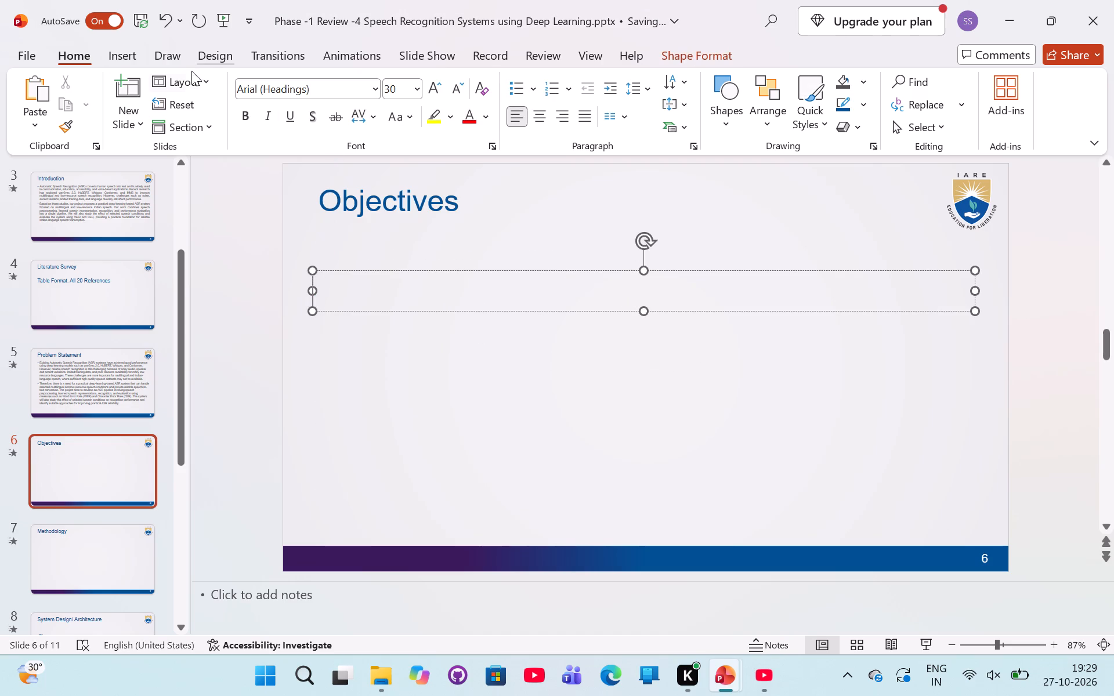
click(192, 80)
click(363, 156)
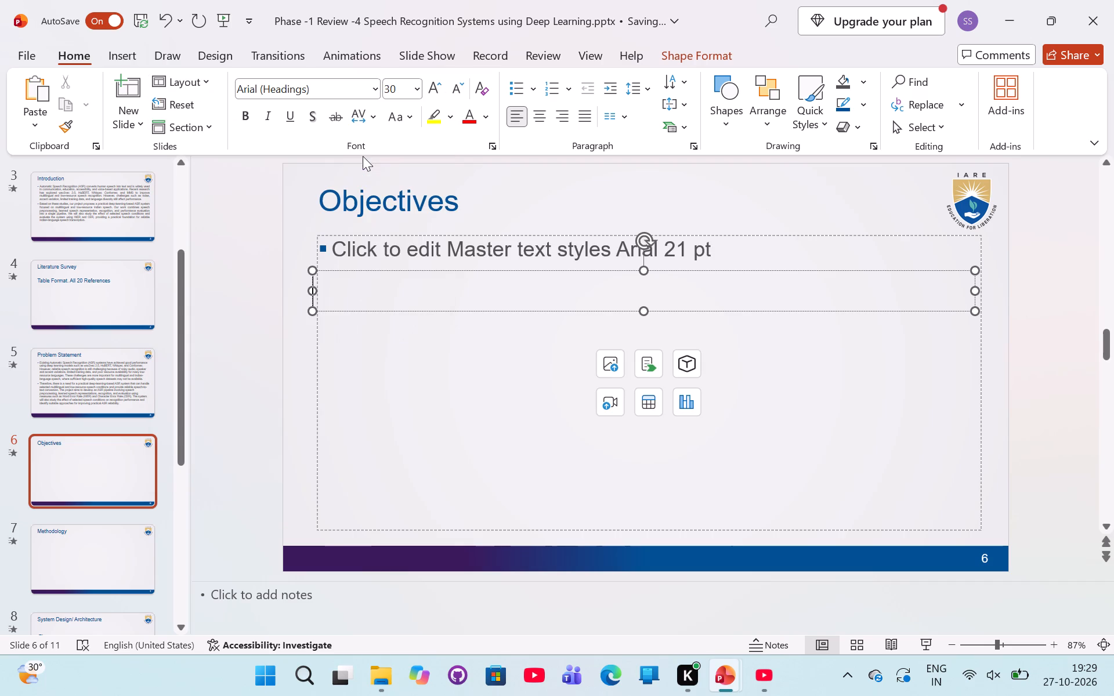
Copy all four objectives from Review -3's Objectives slide and paste them into the body of Review -4's Objectives slide.
click(468, 338)
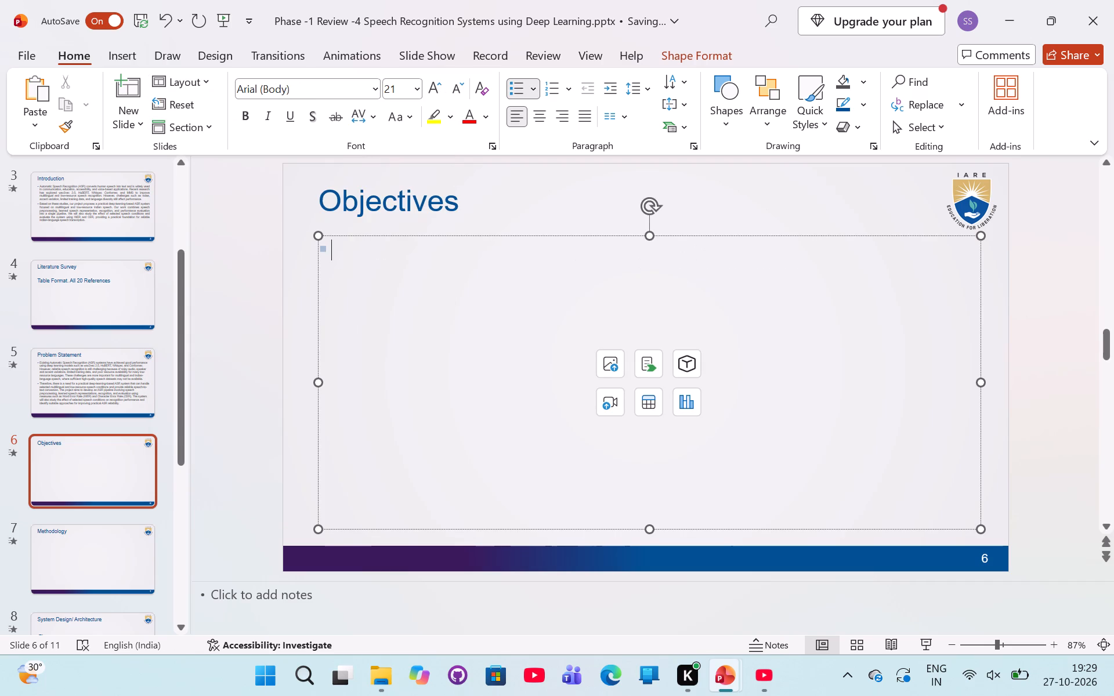
key(alt+Tab)
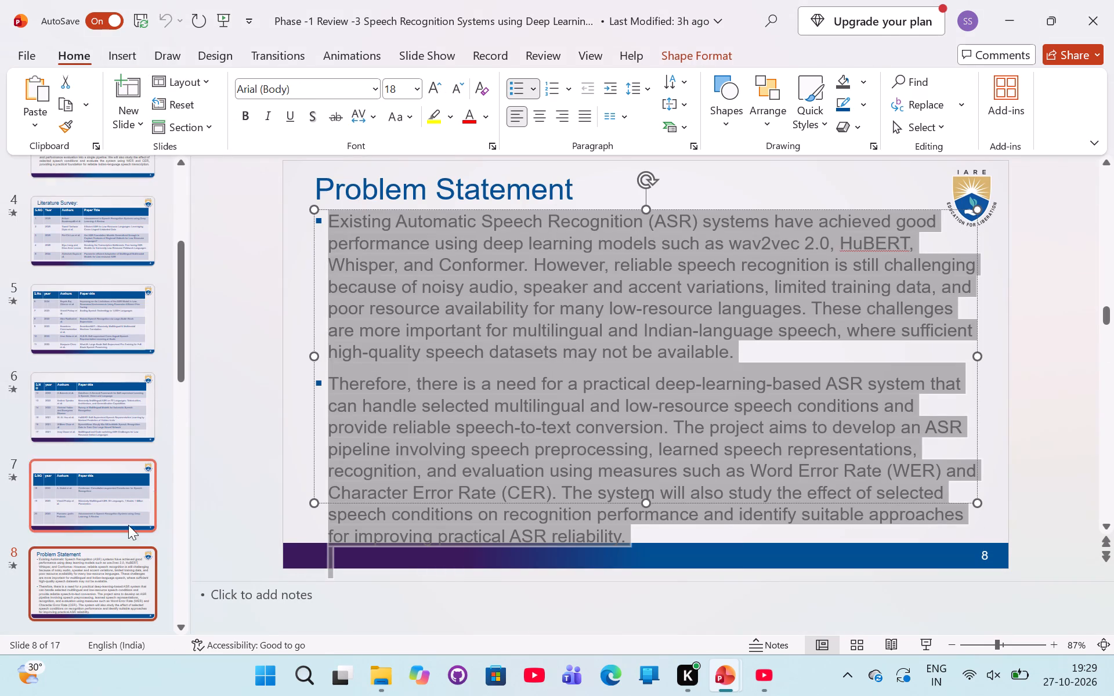
scroll(117, 550, down, 1)
click(97, 589)
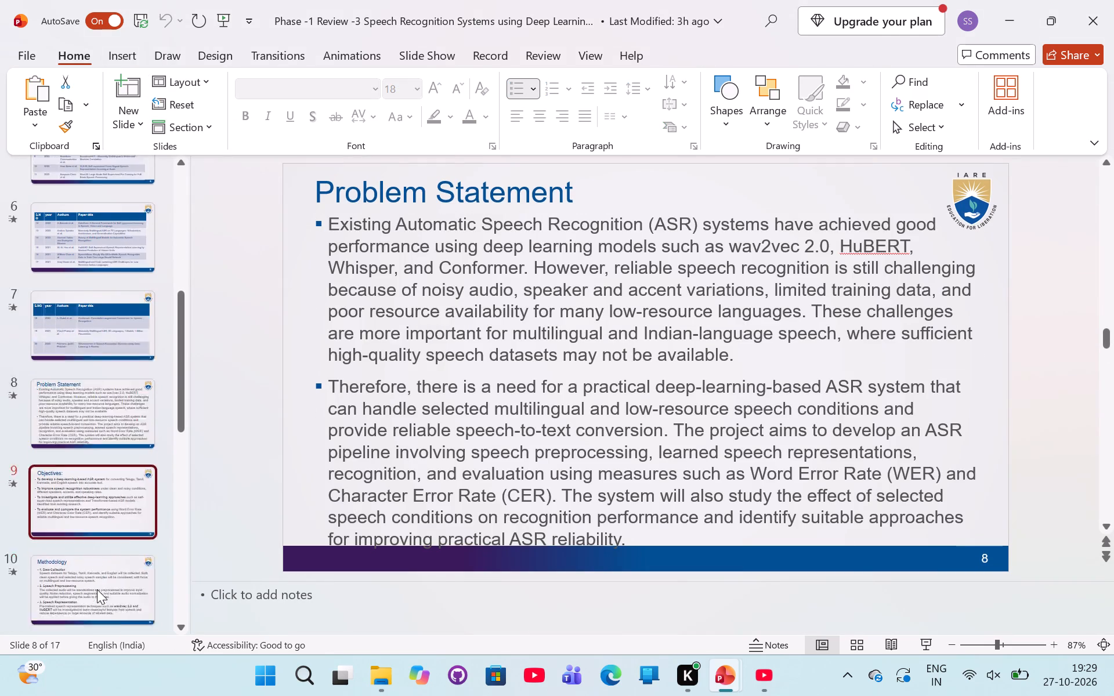
click(474, 404)
key(ctrl+a)
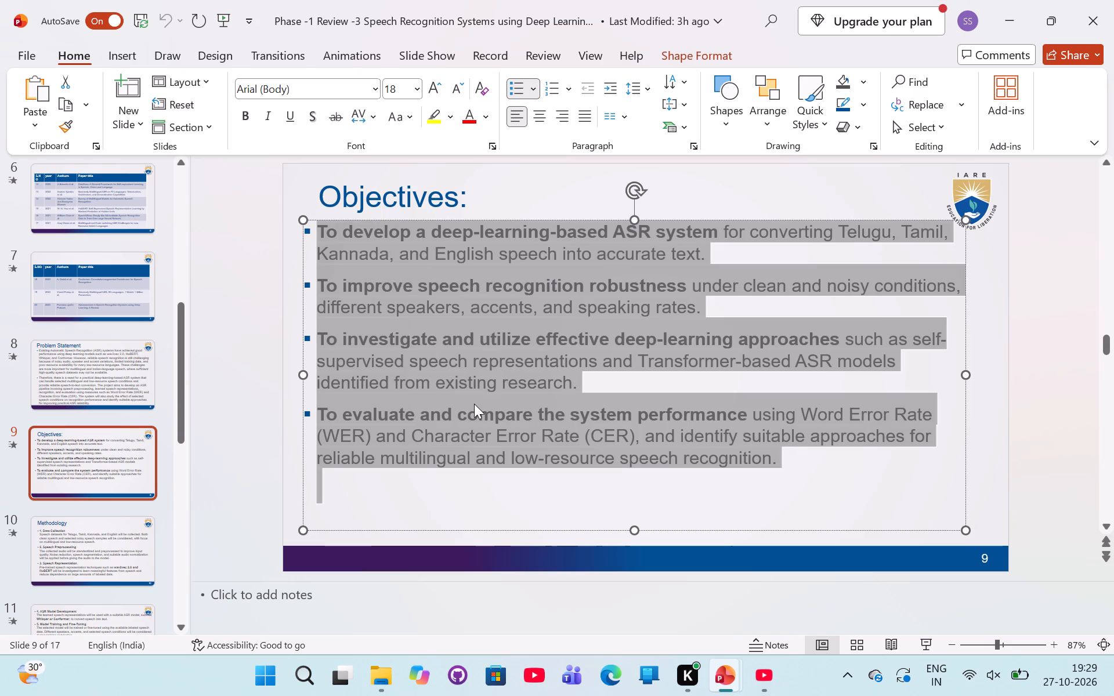
key(ctrl+c)
key(alt+Tab)
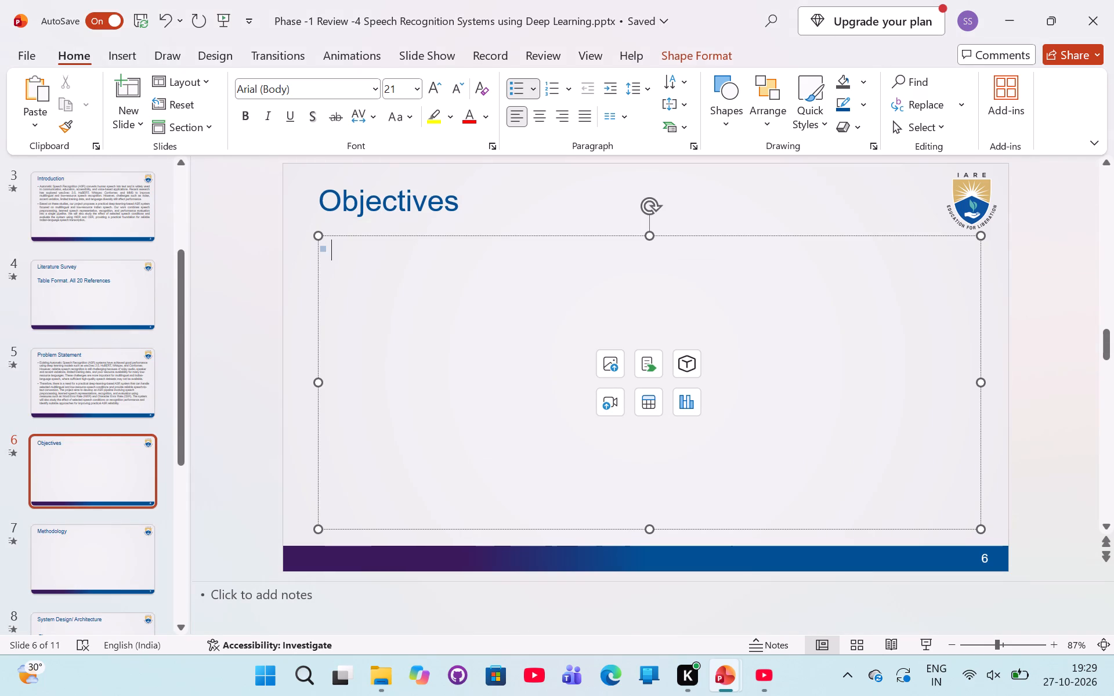
click(437, 340)
key(ctrl+v)
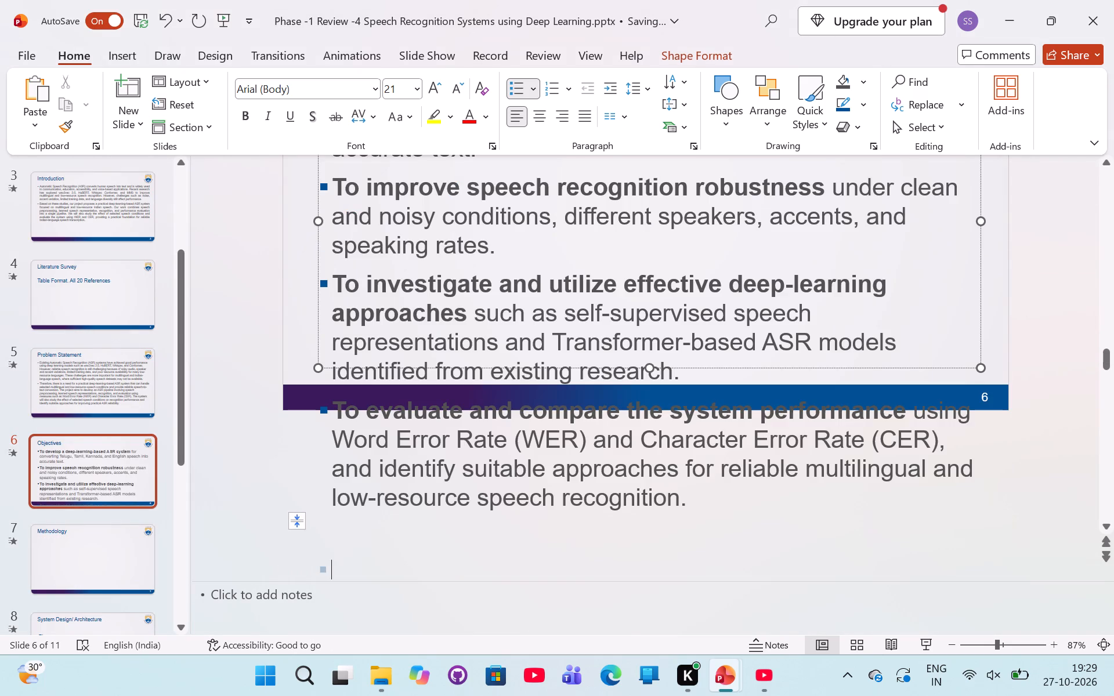
Set all of the pasted objectives text on slide 6 to font size 16.
key(ctrl+a)
click(415, 89)
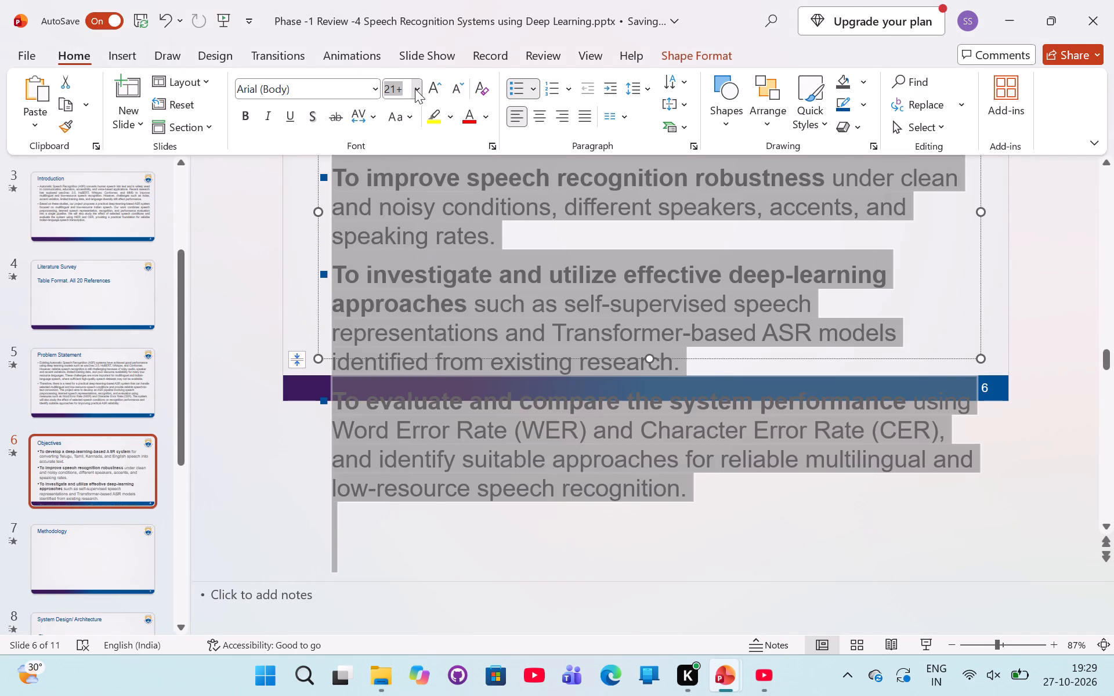
click(399, 255)
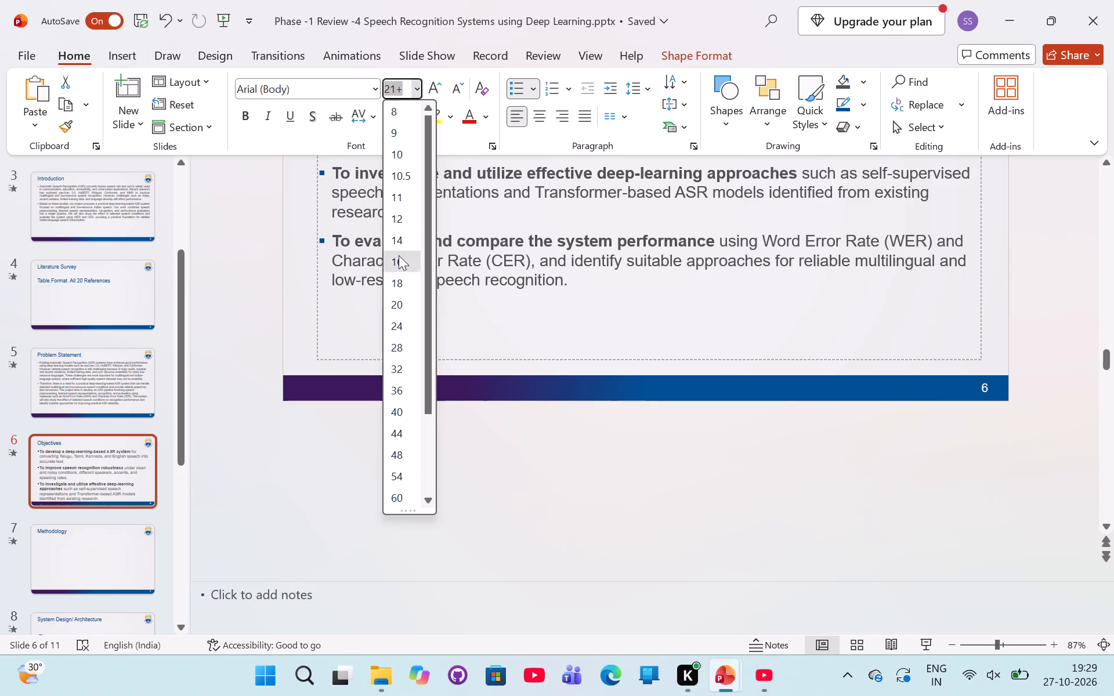
click(532, 327)
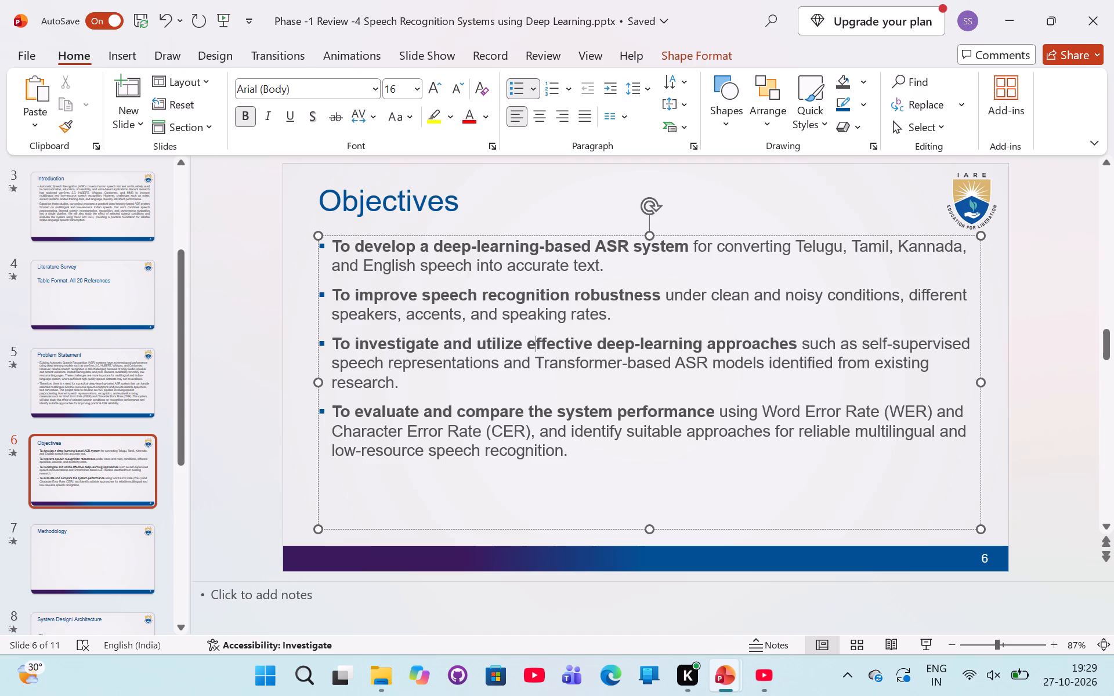
With Review-4's slide 7 selected, copy the three Methodology items, Data Collection through Speech Representation, from the Review-3 presentation's slide 10.
click(108, 560)
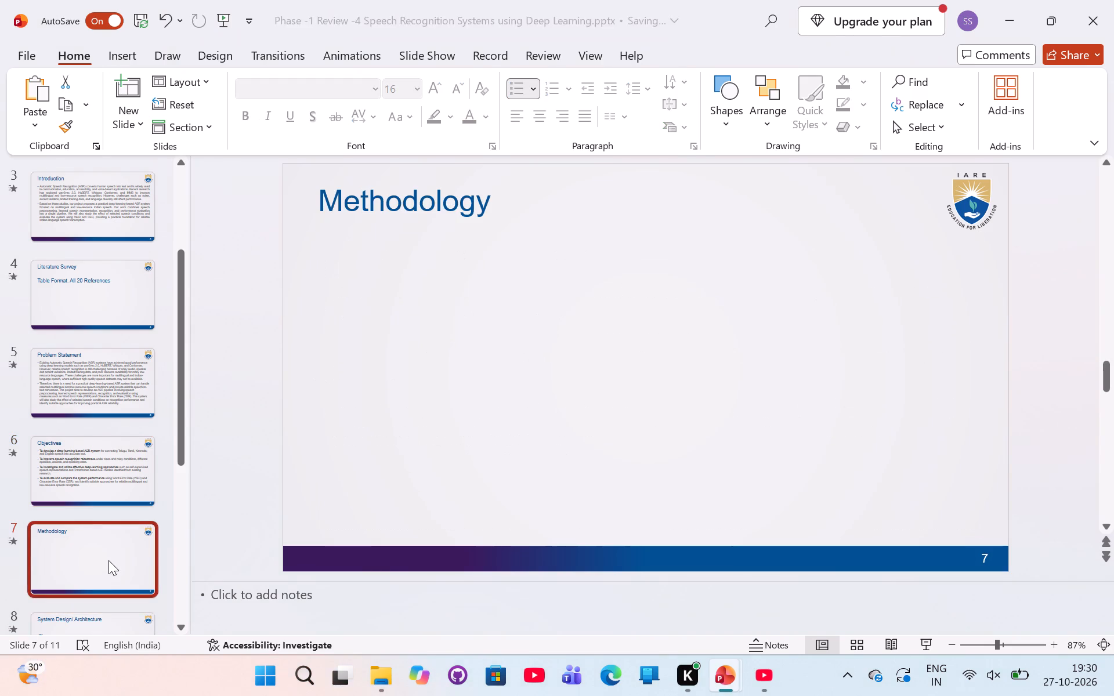
key(alt+Tab)
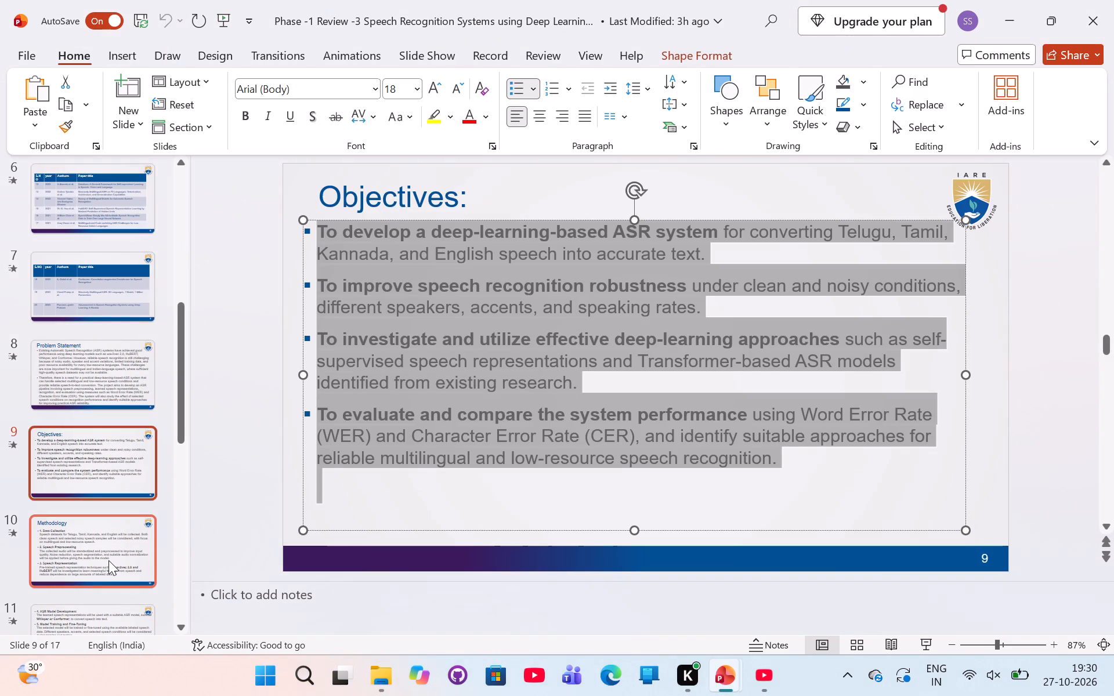
scroll(99, 528, down, 1)
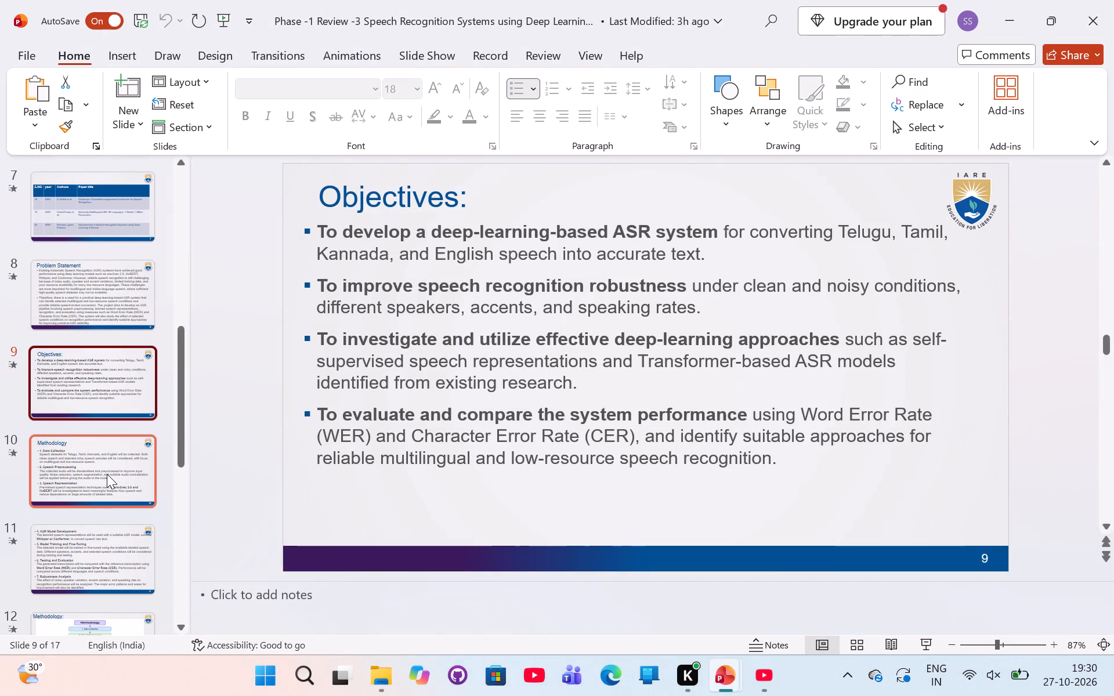
click(107, 474)
click(444, 405)
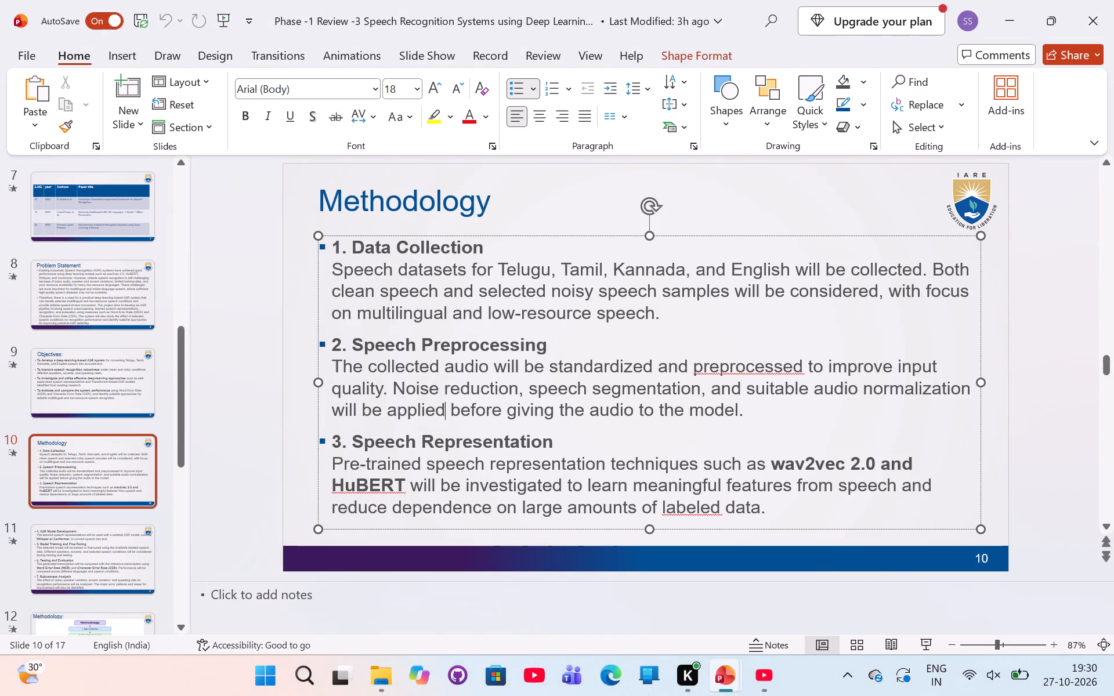
key(ctrl+a)
key(ctrl+c)
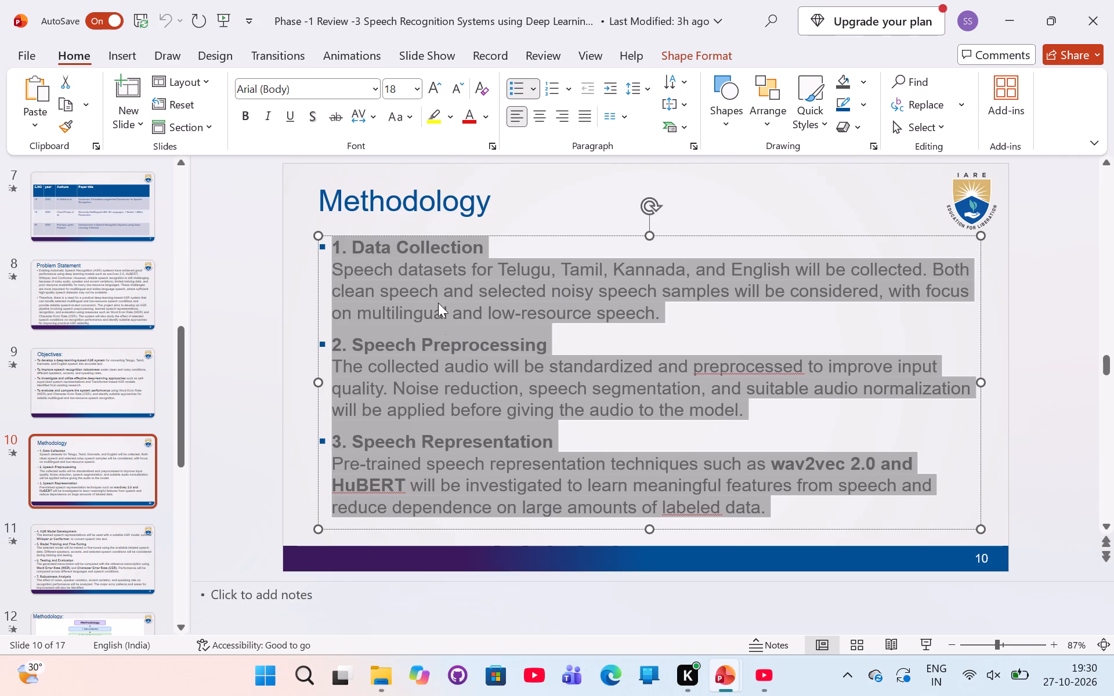
click(465, 339)
key(alt+Tab)
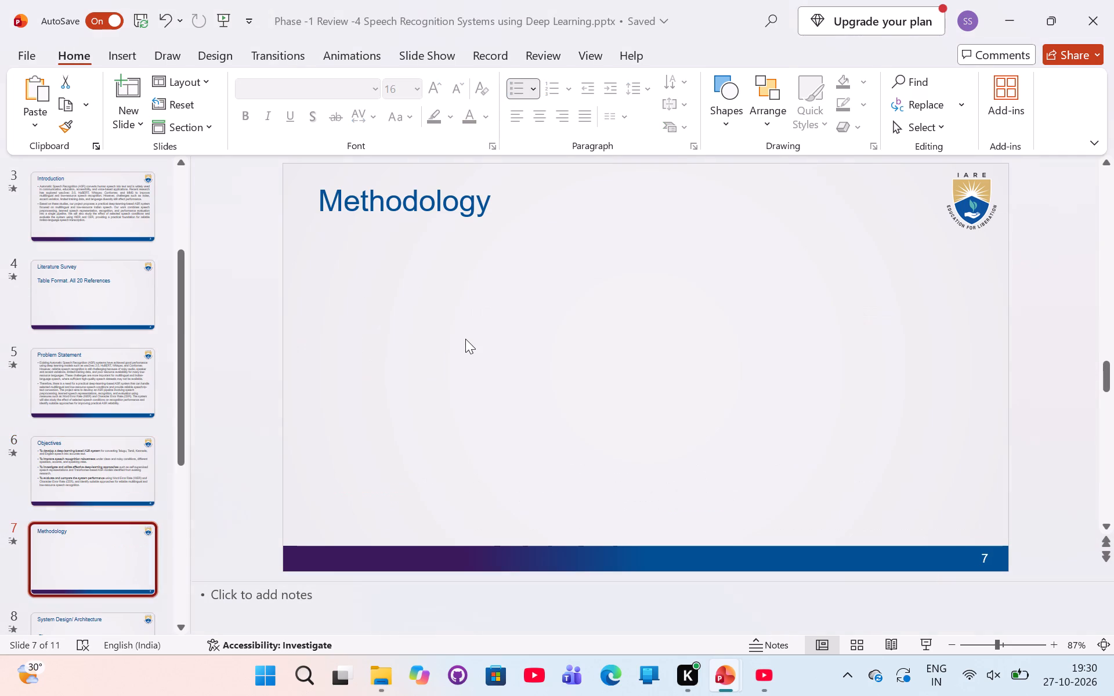
Apply the 5_Head Only Slide layout to Review-4's Methodology slide and paste the copied Methodology text into its body.
click(453, 321)
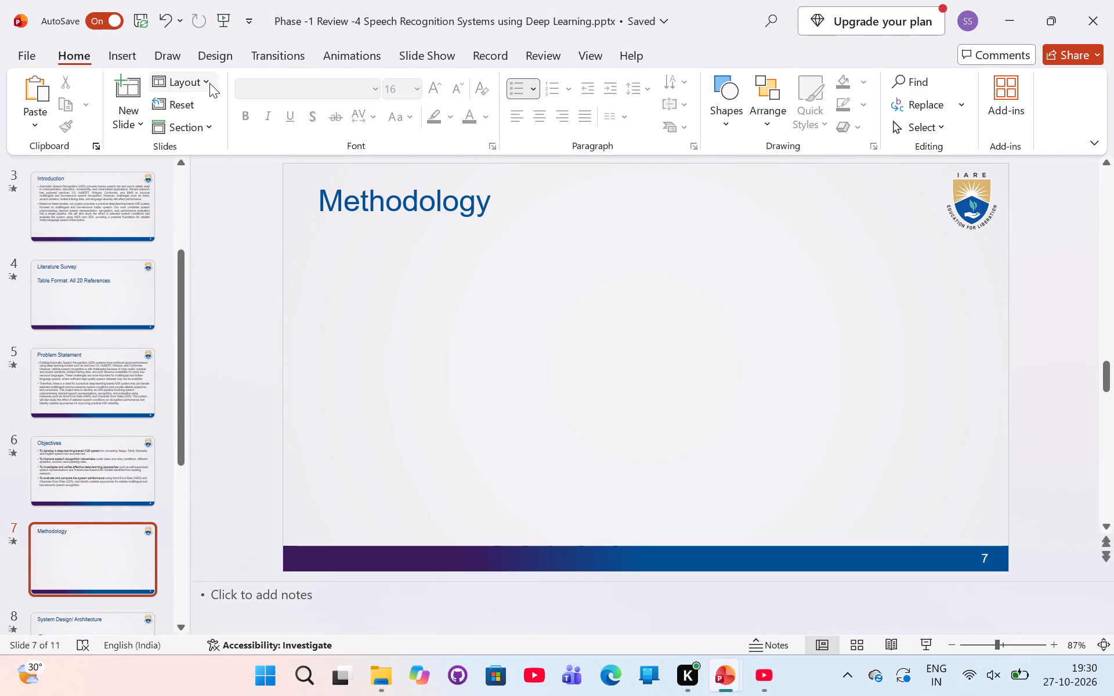
click(209, 83)
click(424, 175)
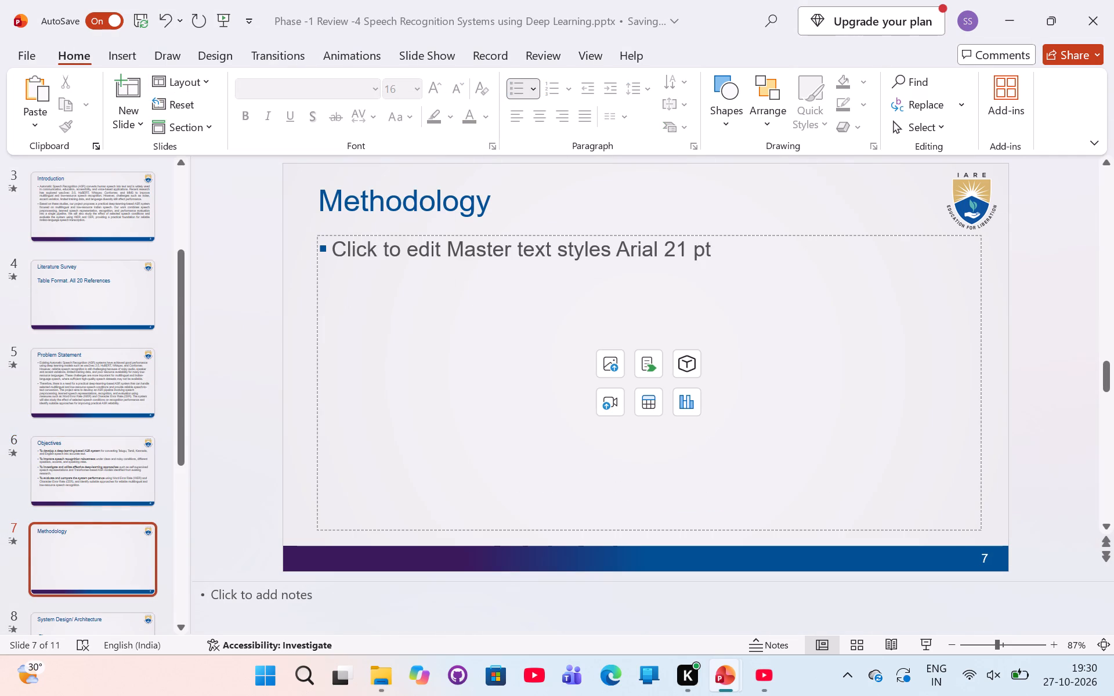
click(486, 288)
key(ctrl+v)
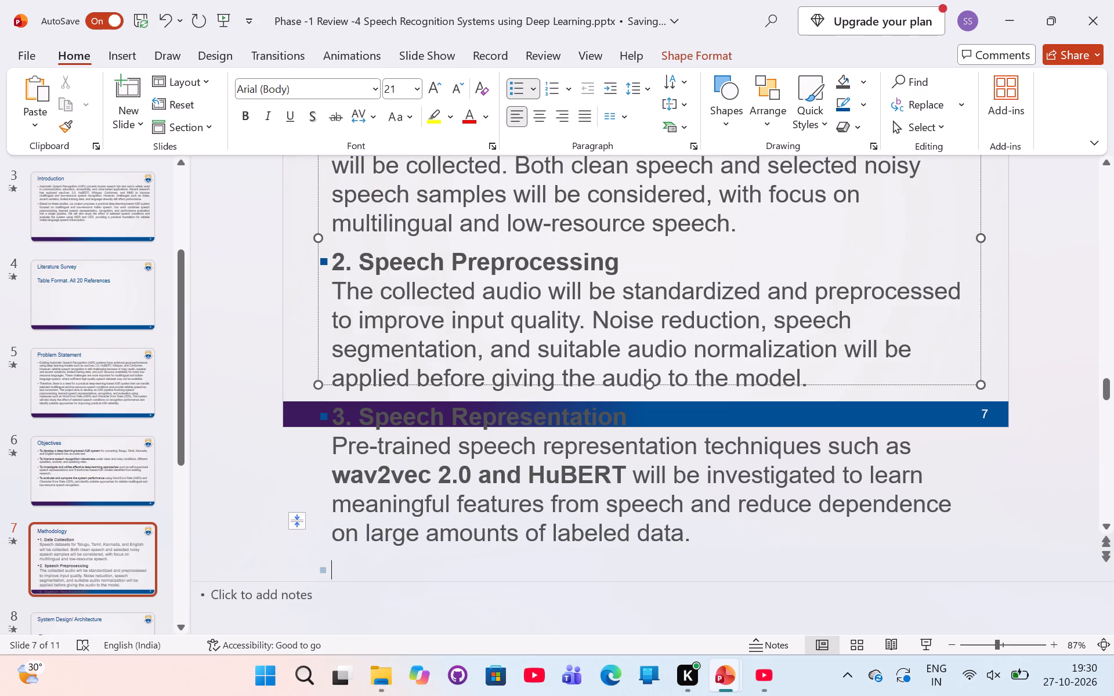
Set all of the pasted Methodology text on slide 7 to font size 16.
key(ctrl+a)
click(416, 91)
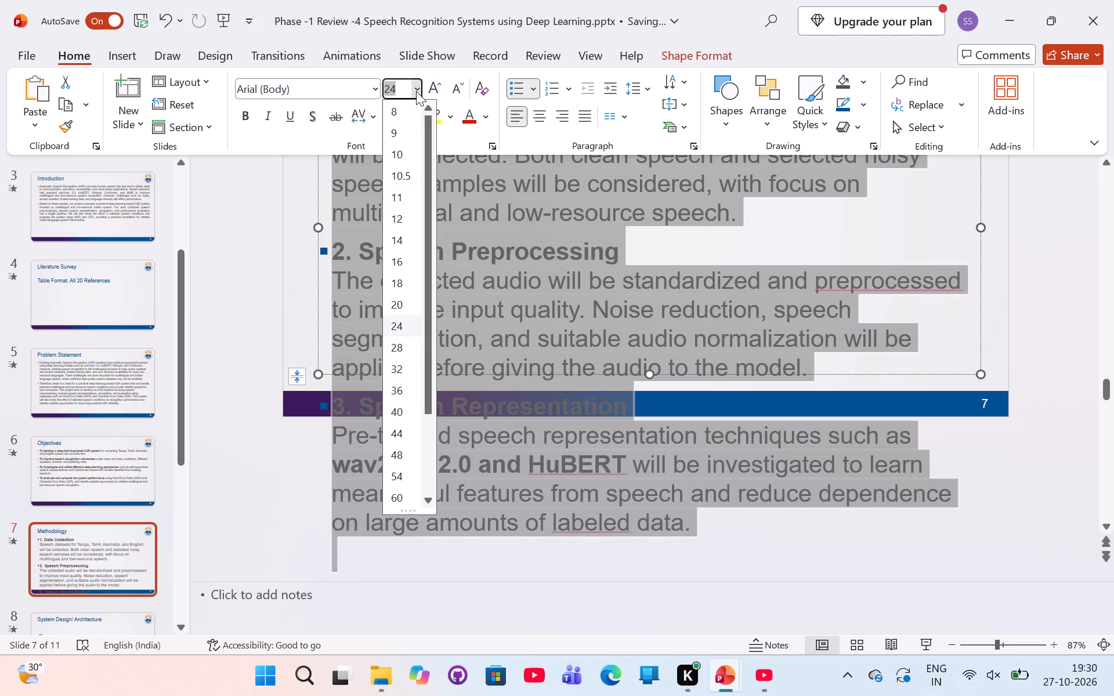
click(393, 270)
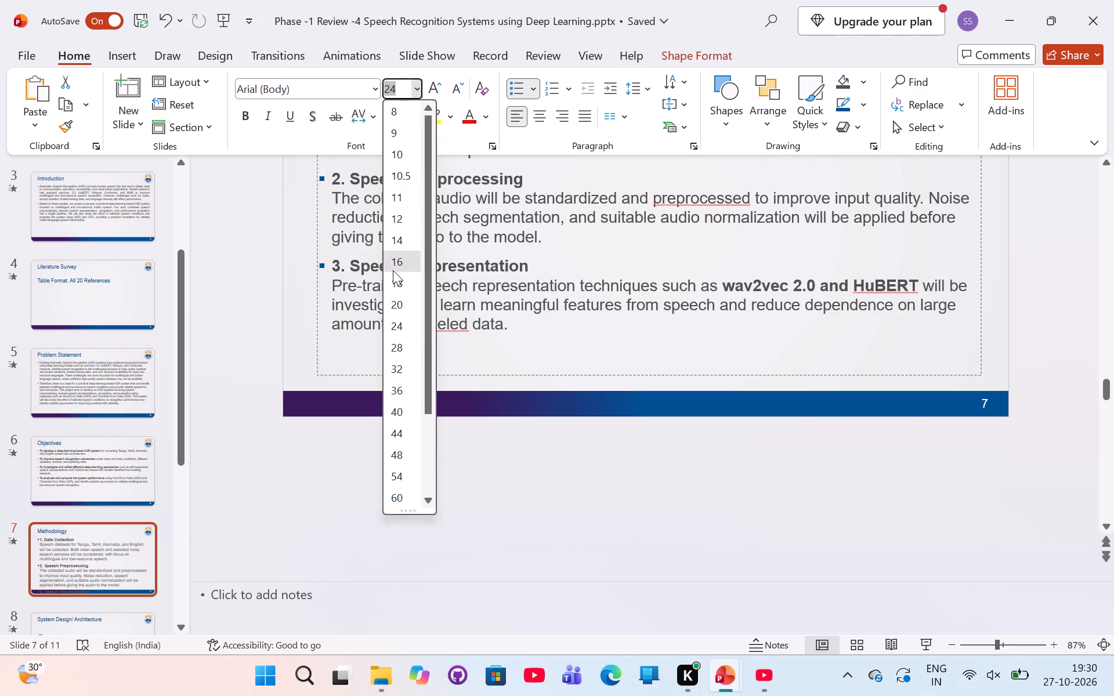
click(458, 371)
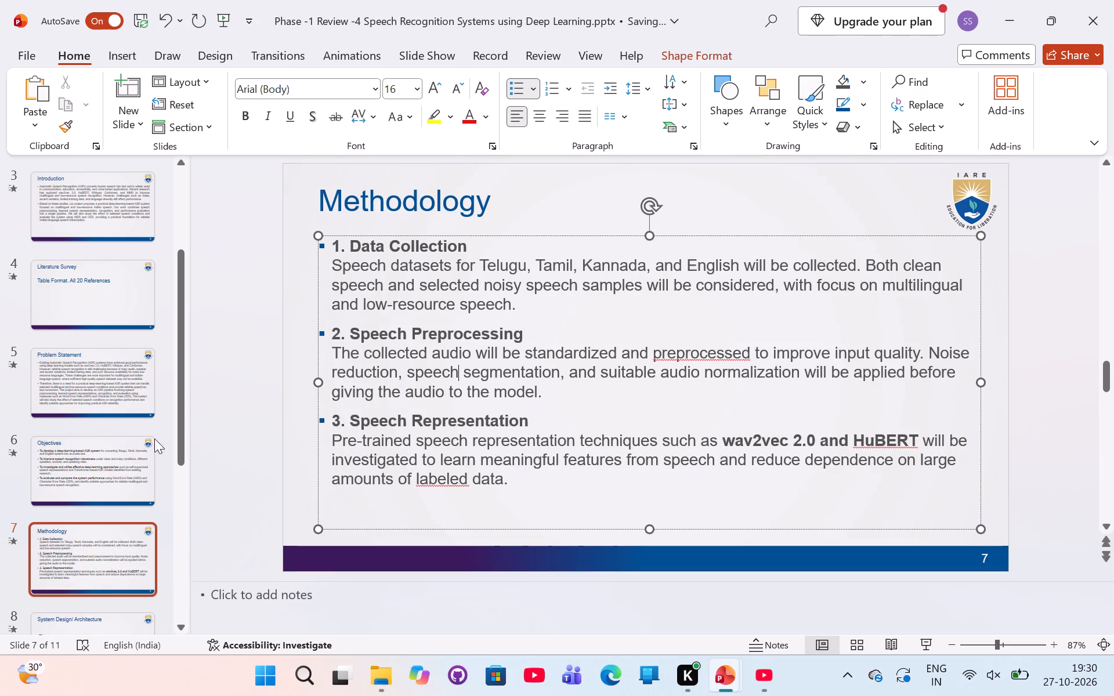
Bring up the slide thumbnail options for adding a continuation slide after the Methodology slide.
scroll(74, 485, down, 1)
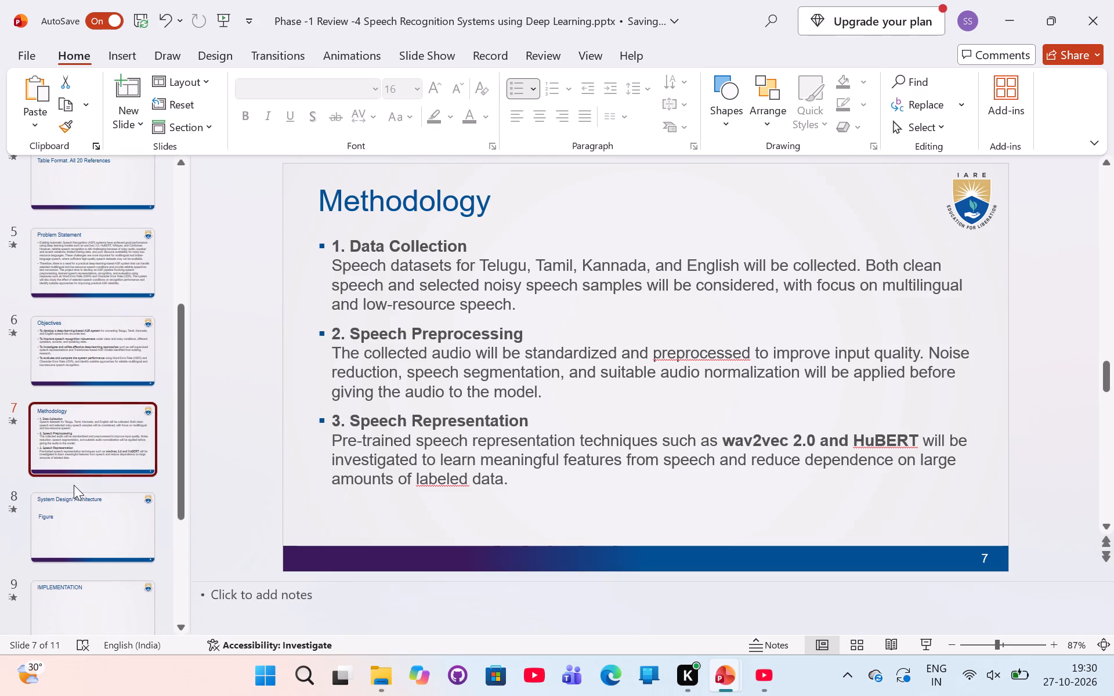
scroll(74, 485, down, 1)
right_click(103, 443)
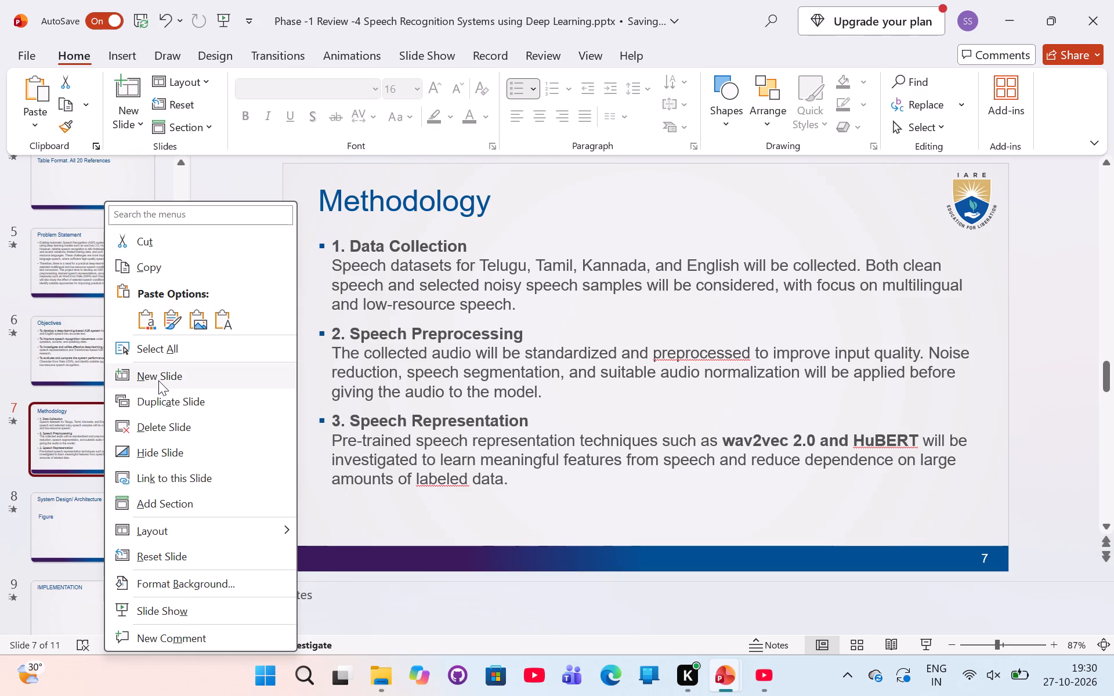
Add a new slide after Review-4's Methodology slide.
click(158, 381)
Copy Methodology items 4 to 7, ASR Model Development through Robustness Analysis, from Review-3's slide 11 into the body of Review-4's new slide 8.
key(alt+Tab)
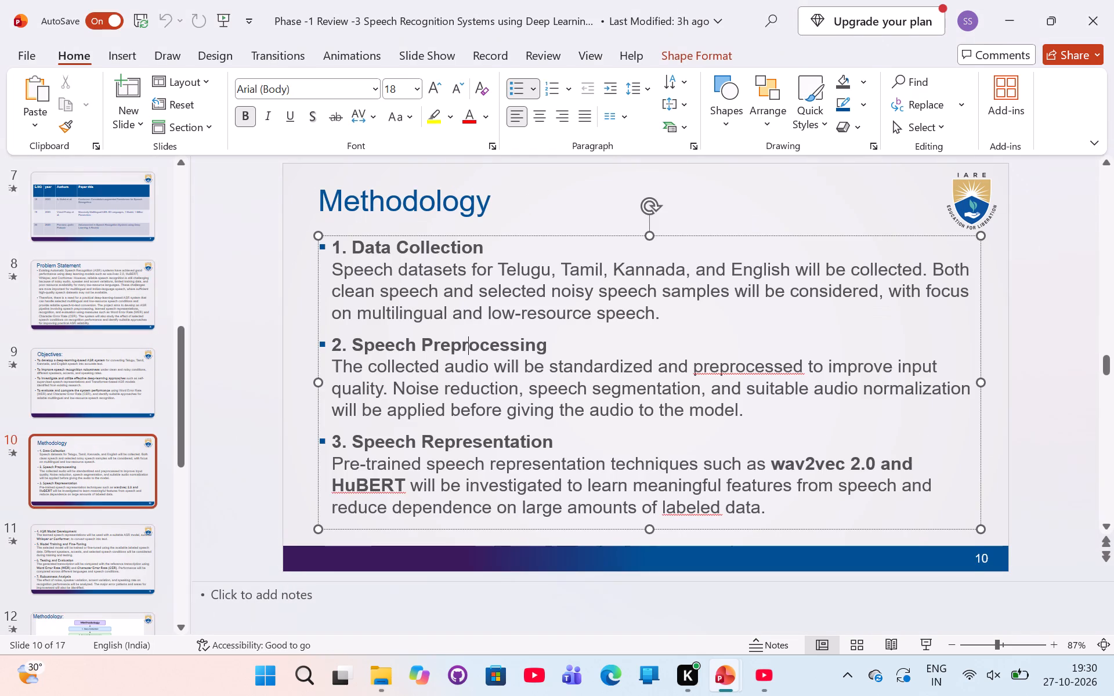
click(132, 548)
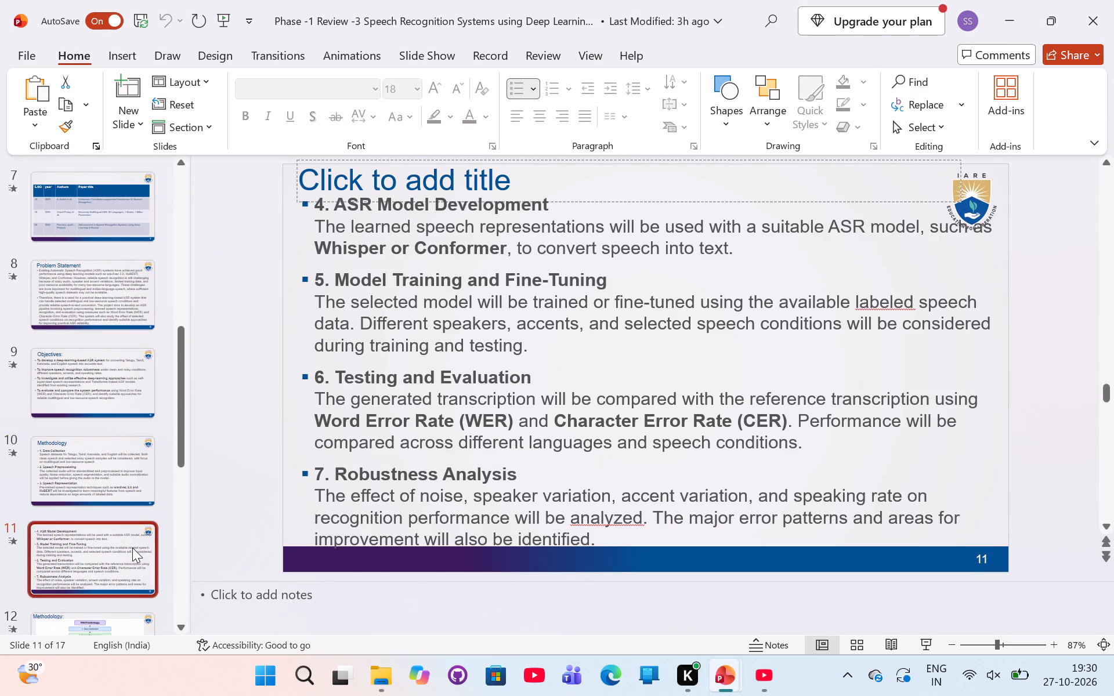
click(475, 385)
key(ctrl+a)
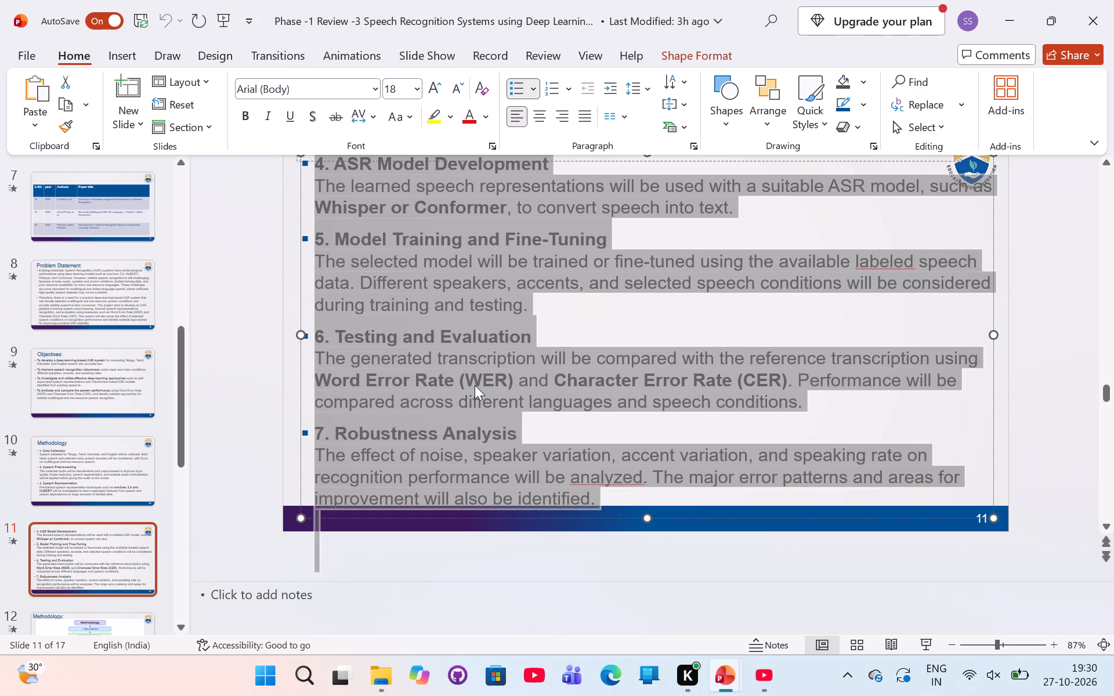
key(ctrl+c)
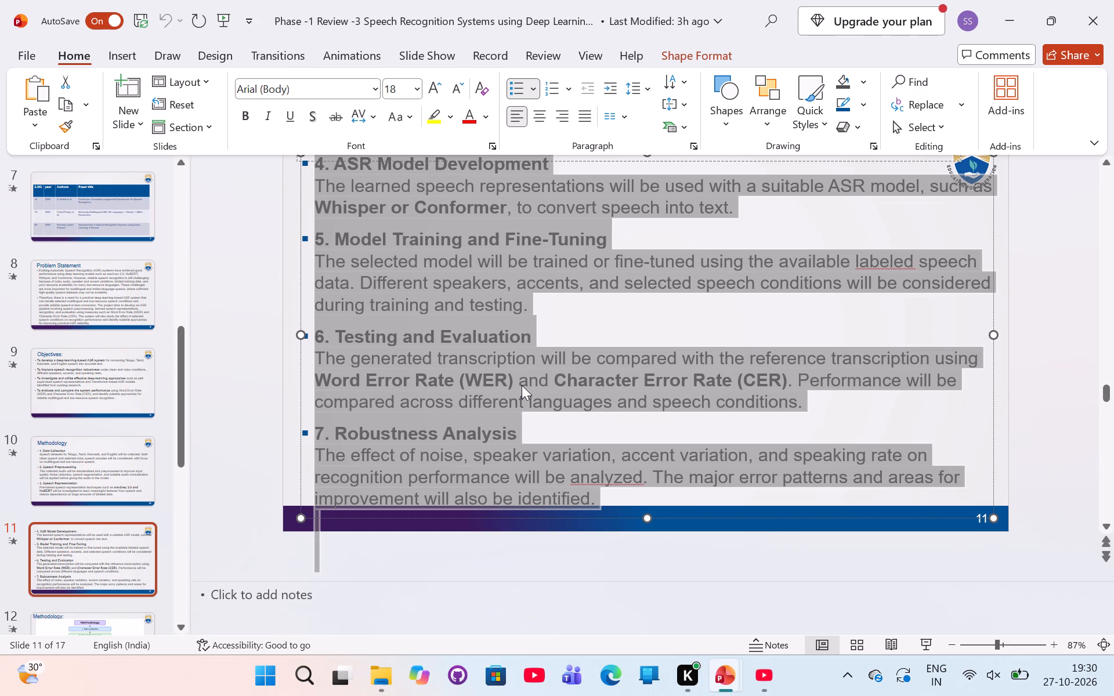
click(522, 385)
key(alt+Tab)
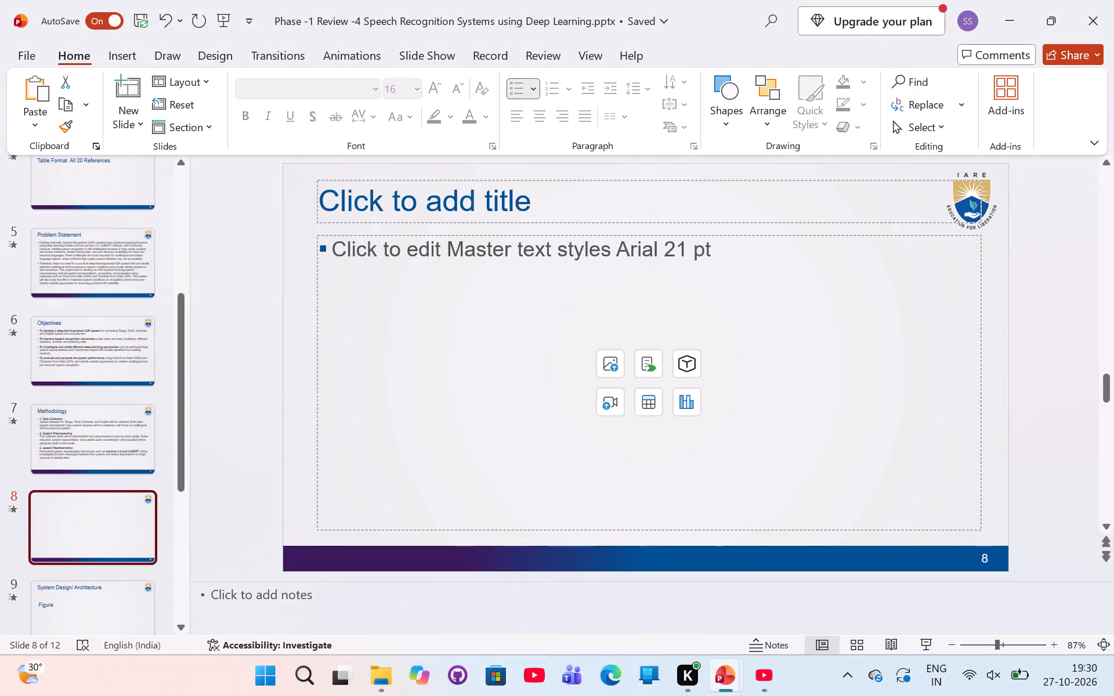
click(460, 364)
key(ctrl+v)
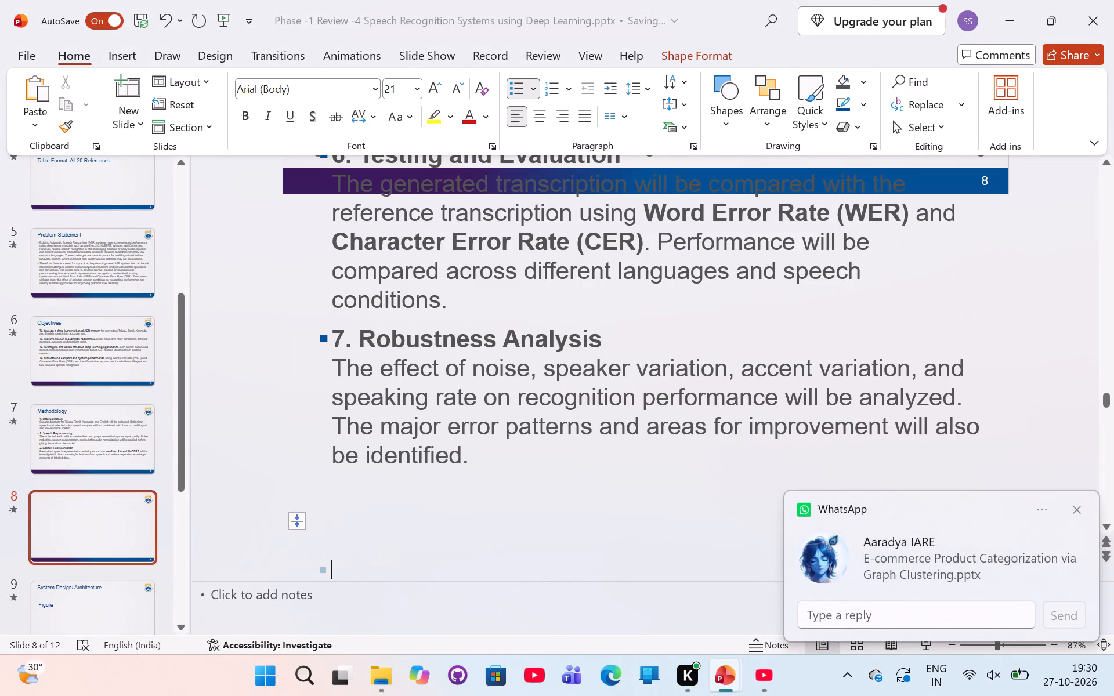
Set all of the pasted Methodology text on slide 8 to font size 16.
key(ctrl+a)
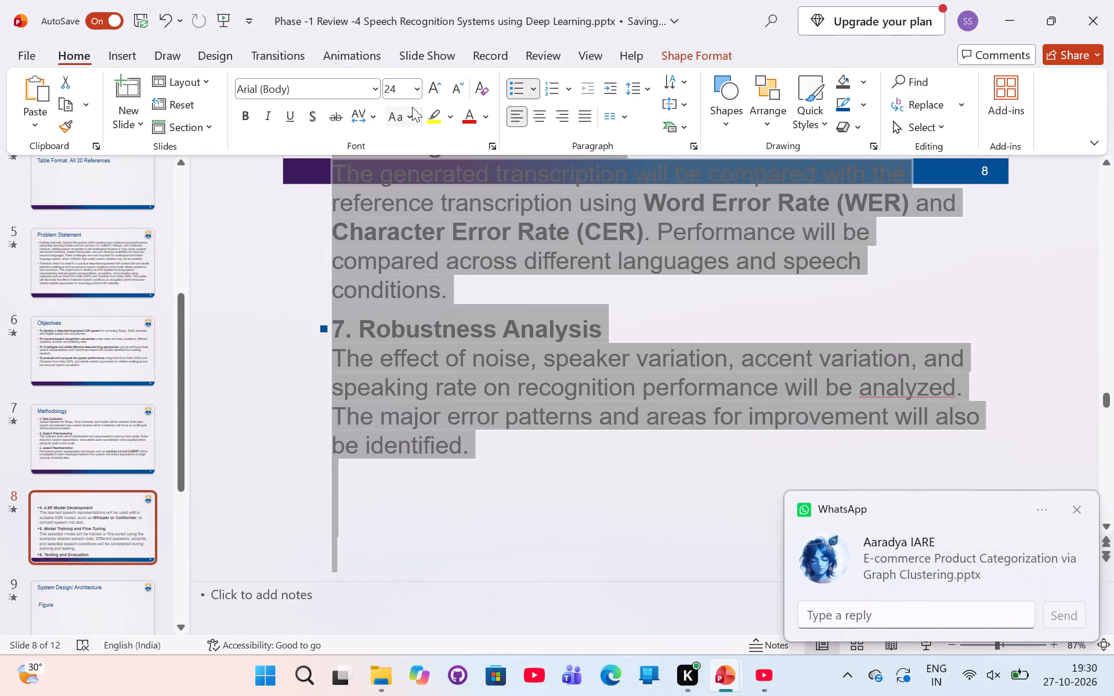
click(412, 95)
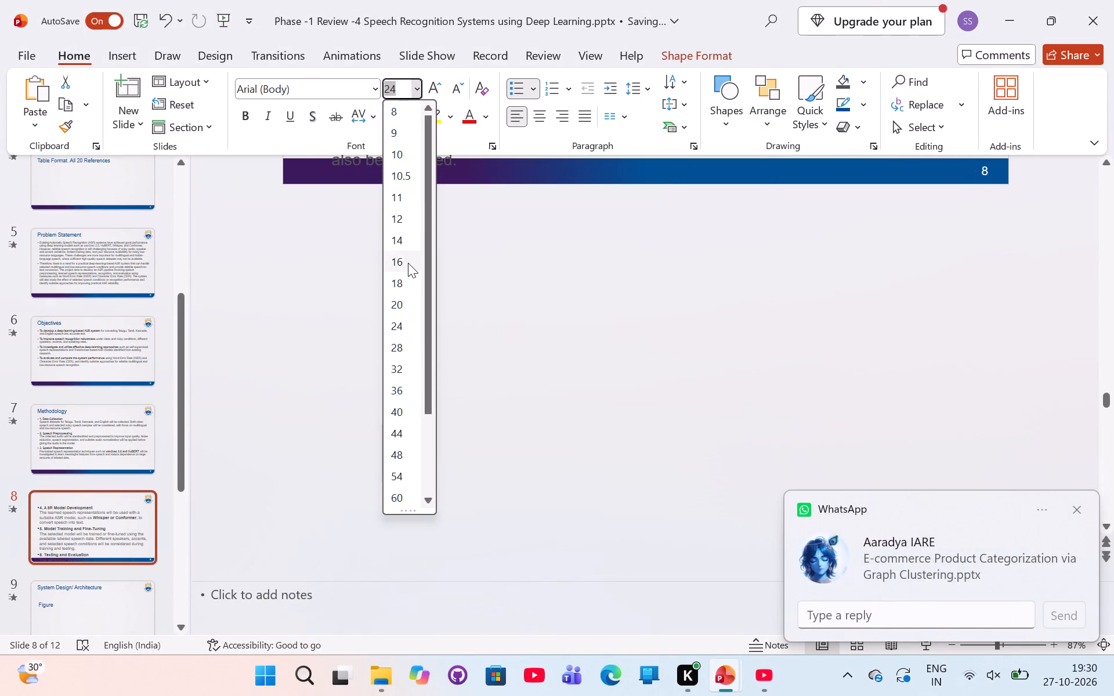
click(408, 263)
scroll(608, 321, up, 1)
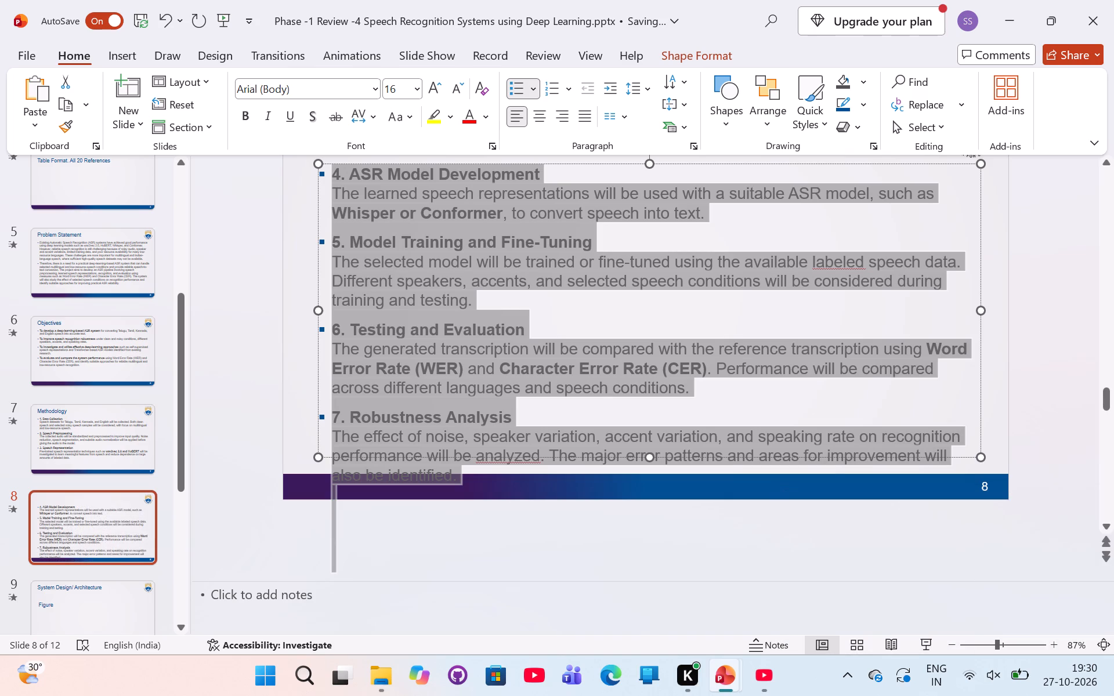
scroll(608, 321, up, 1)
Extend slide 8's body text box slightly upward so its top edge meets the bottom of the title placeholder.
click(849, 315)
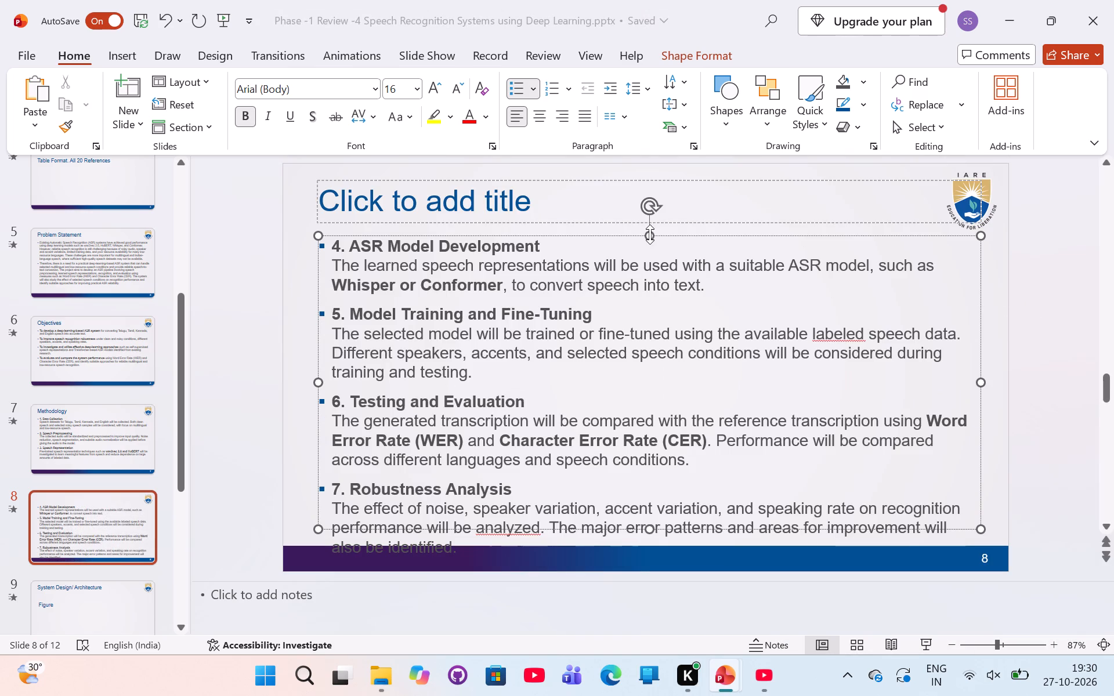
drag(650, 234, 648, 218)
click(678, 359)
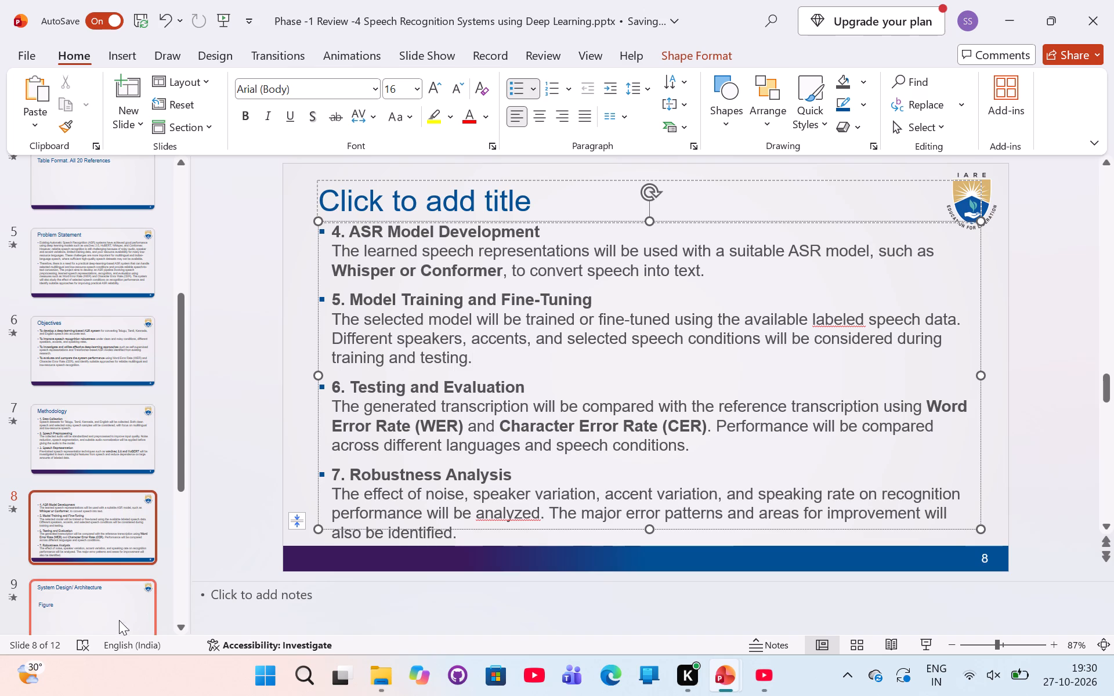
Delete the placeholder text "Figure" from the System Design/ Architecture slide.
click(83, 603)
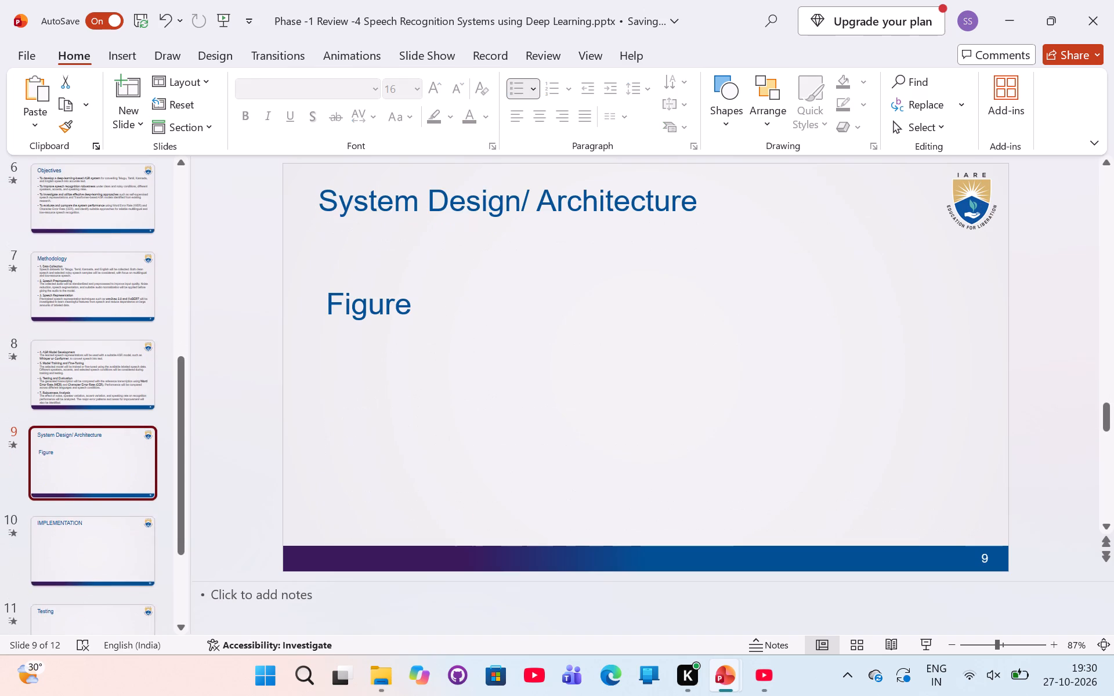
click(407, 307)
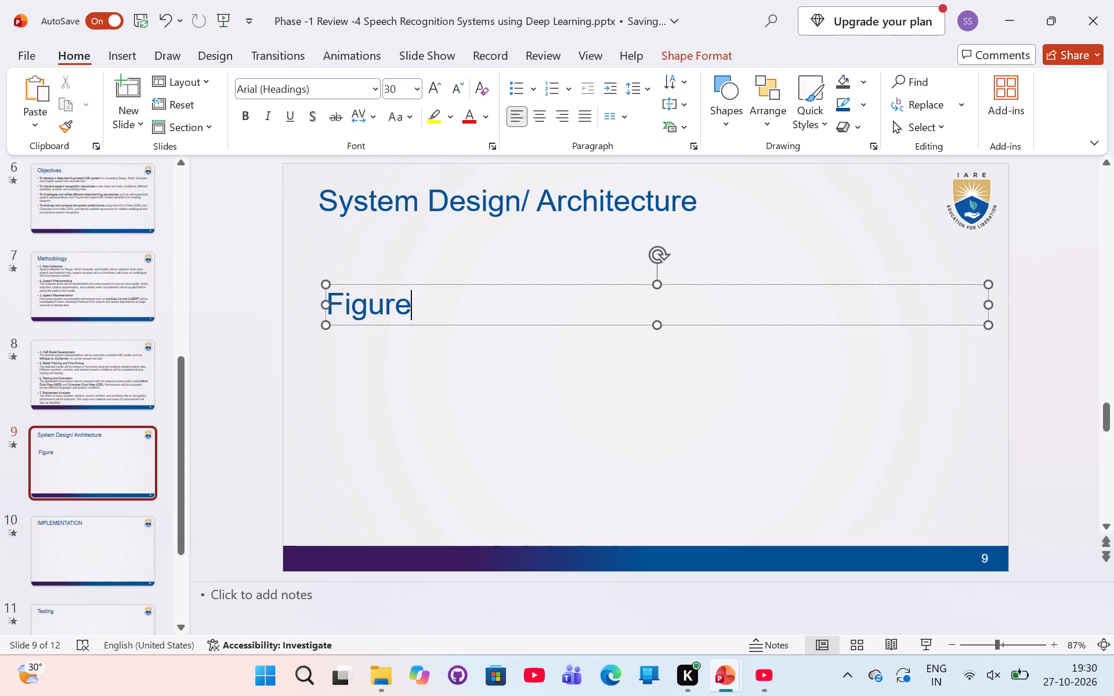
key(BackSpace)
key(BackSpace)
key(BackSpace)
key(BackSpace)
key(BackSpace)
key(BackSpace)
key(BackSpace)
key(BackSpace)
key(BackSpace)
key(BackSpace)
key(BackSpace)
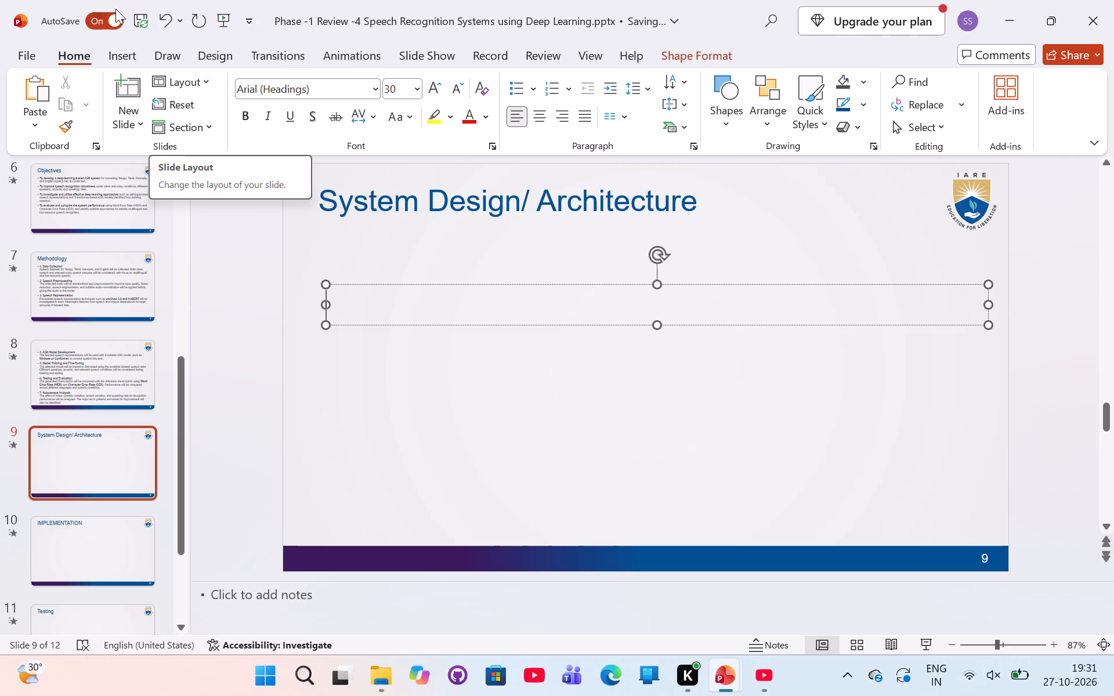
Bring up the available slide layouts for the System Design/ Architecture slide.
click(199, 78)
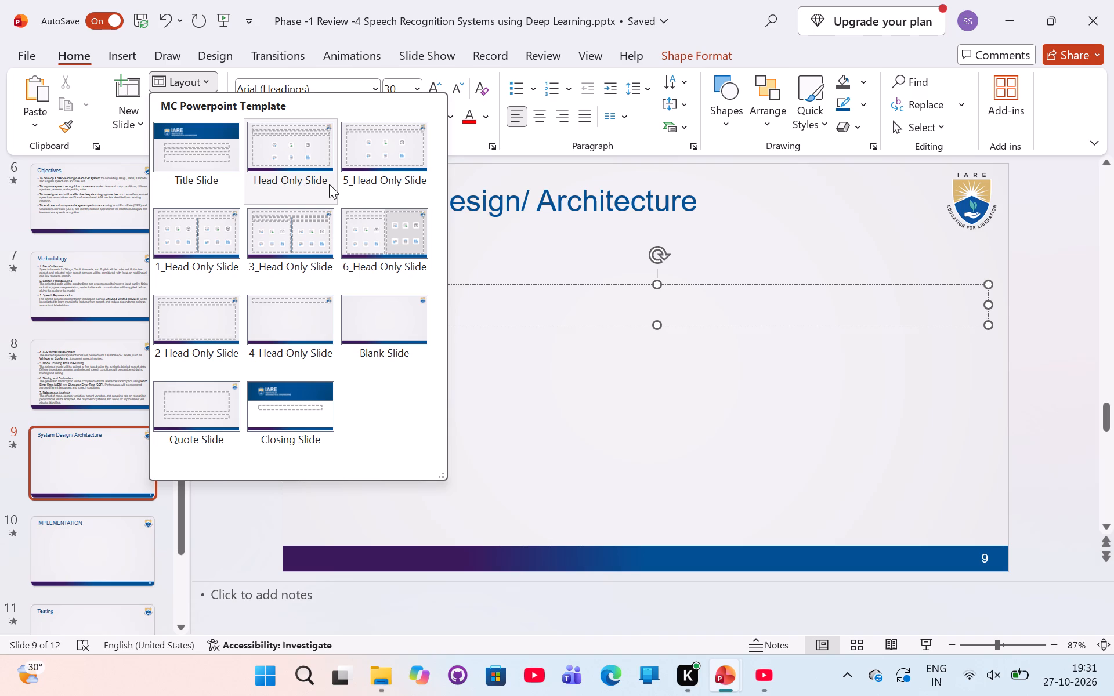
Apply the 5_Head Only Slide layout to the System Design/ Architecture slide.
click(413, 153)
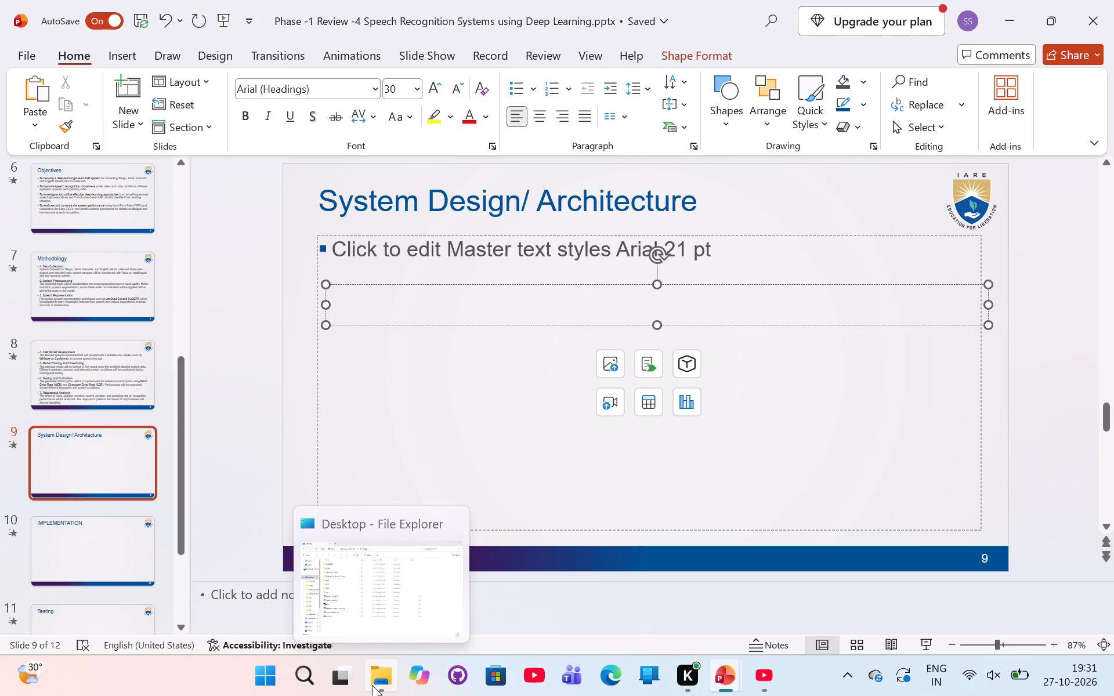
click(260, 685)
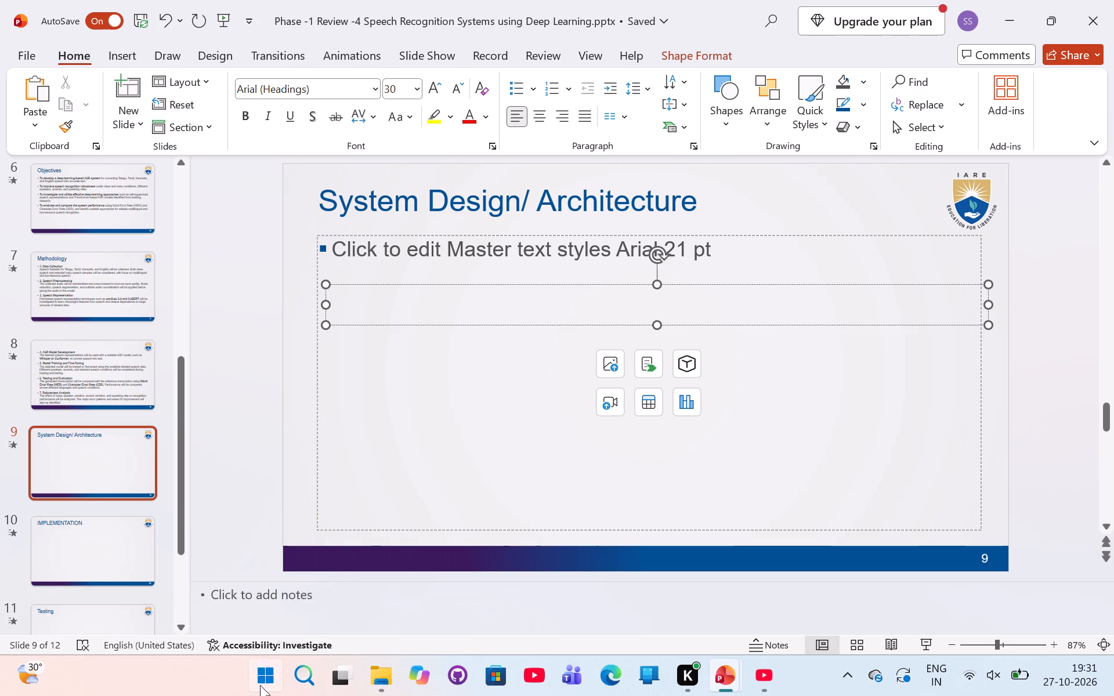
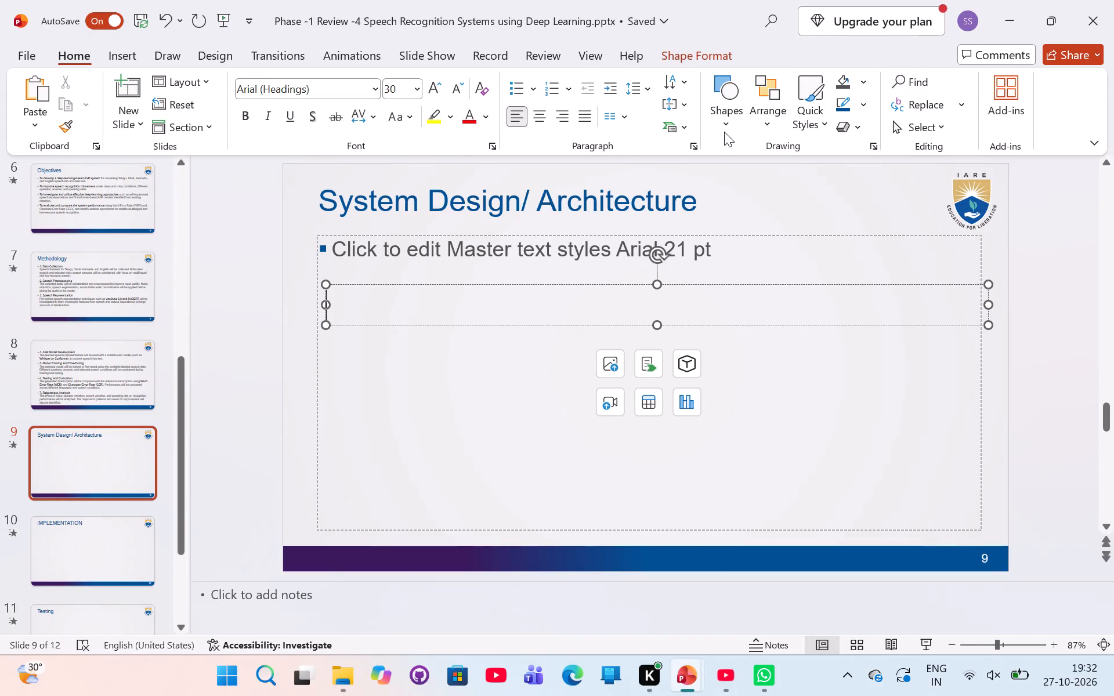
Check Review-3's Methodology flowchart slide, and add a new blank slide after slide 8 in the Review-4 presentation.
click(1003, 12)
scroll(138, 510, down, 1)
click(98, 586)
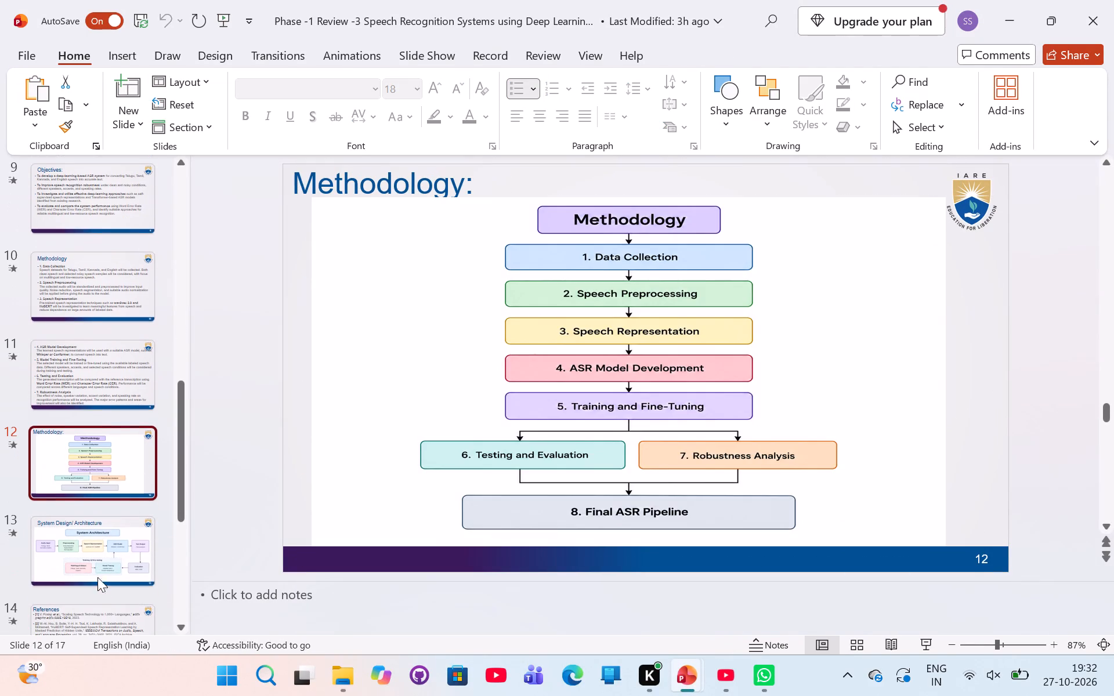
key(alt+Tab)
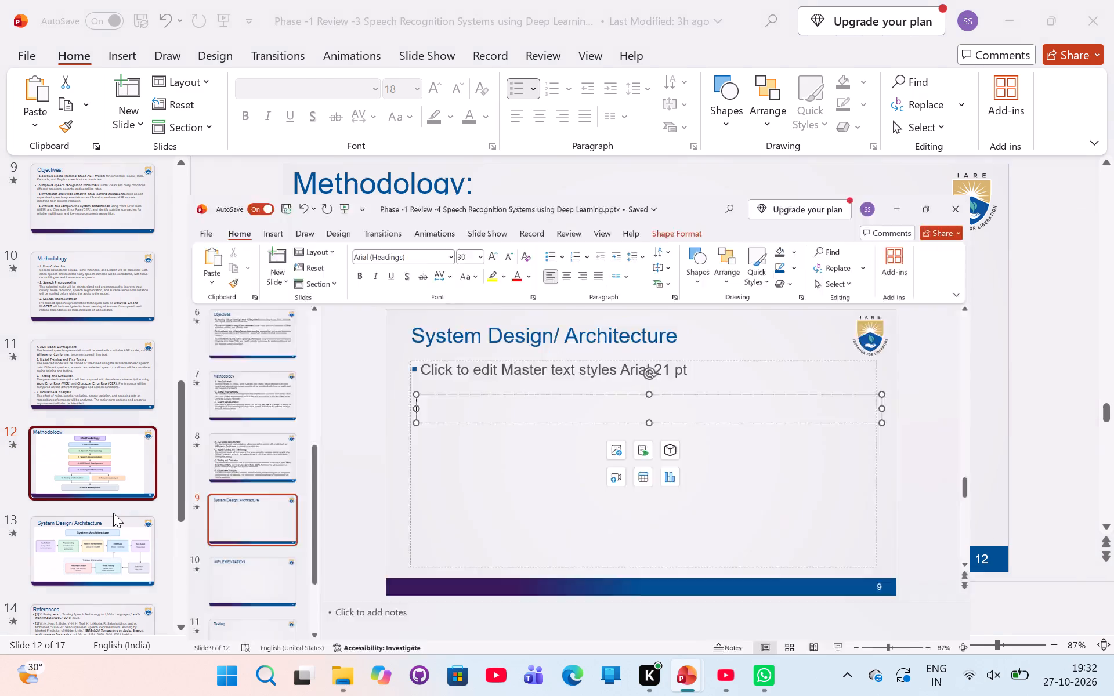
right_click(122, 404)
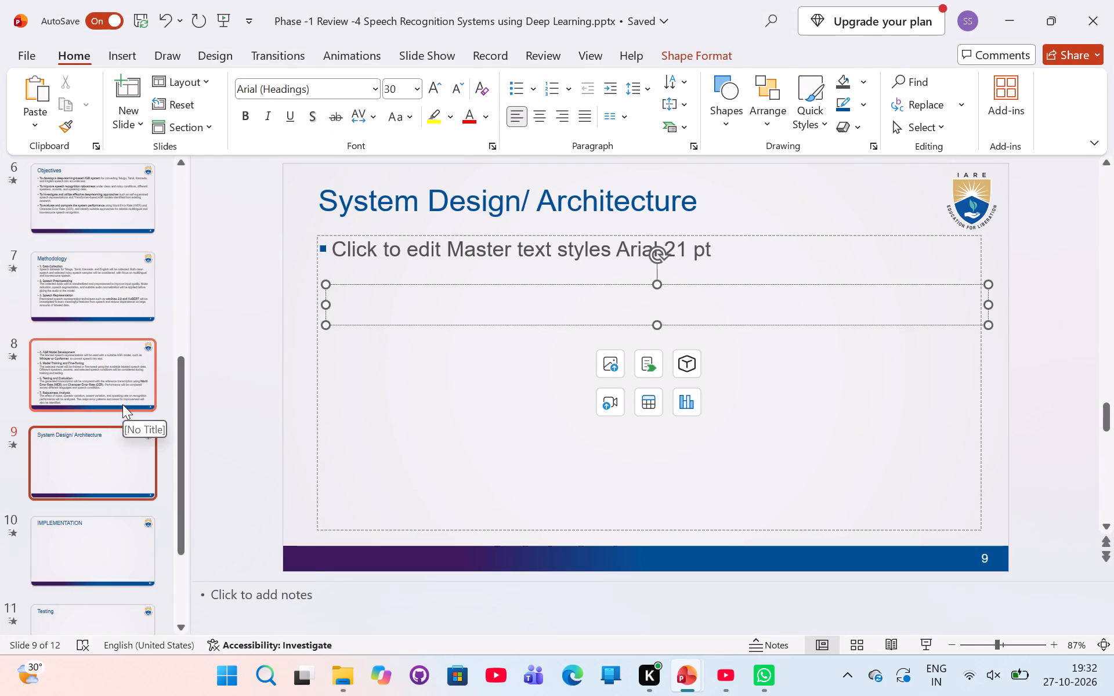
click(216, 381)
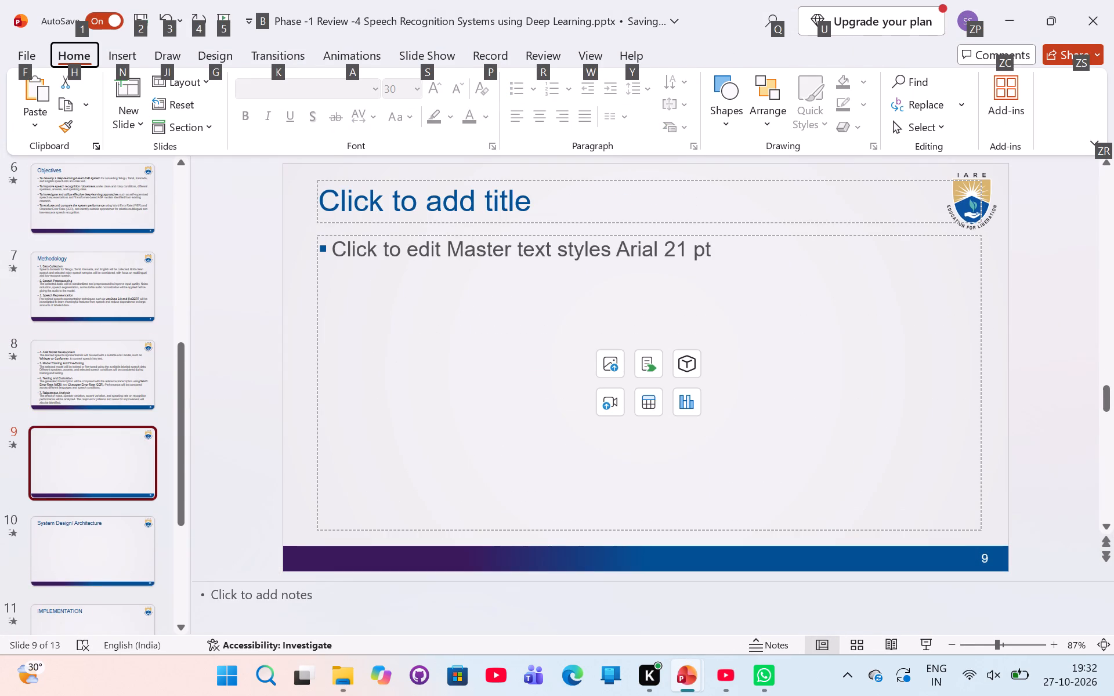
Insert the methodology flowchart picture Screenshot 2026-10-27 150523.png from the Screenshots folder into the body of new slide 9.
click(610, 376)
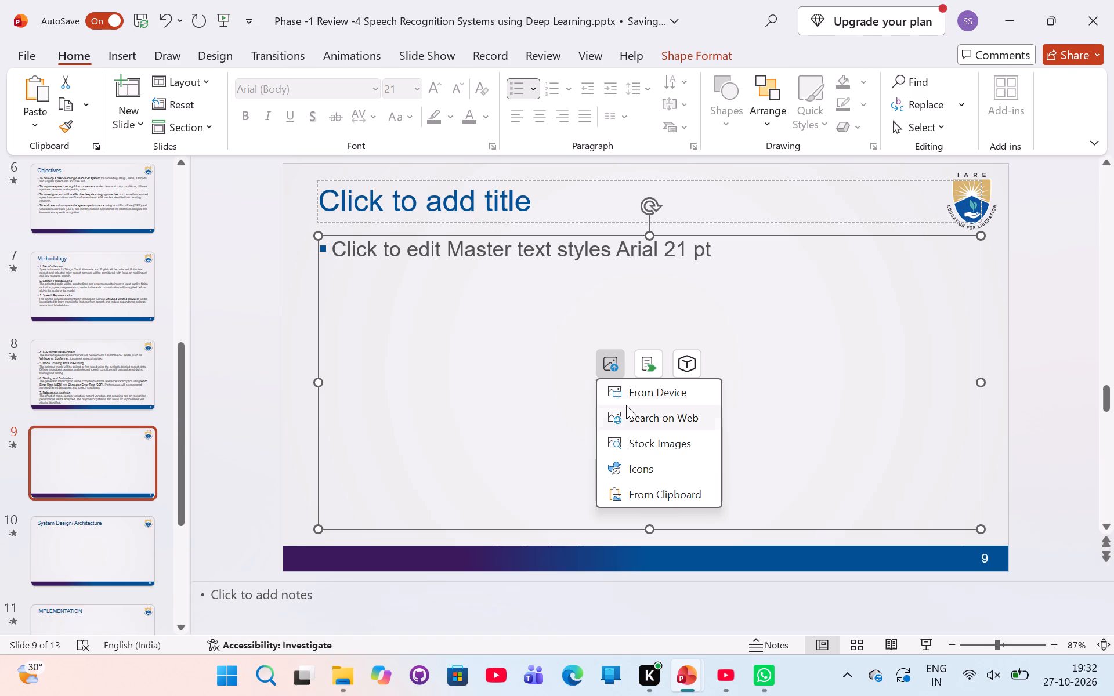
click(626, 393)
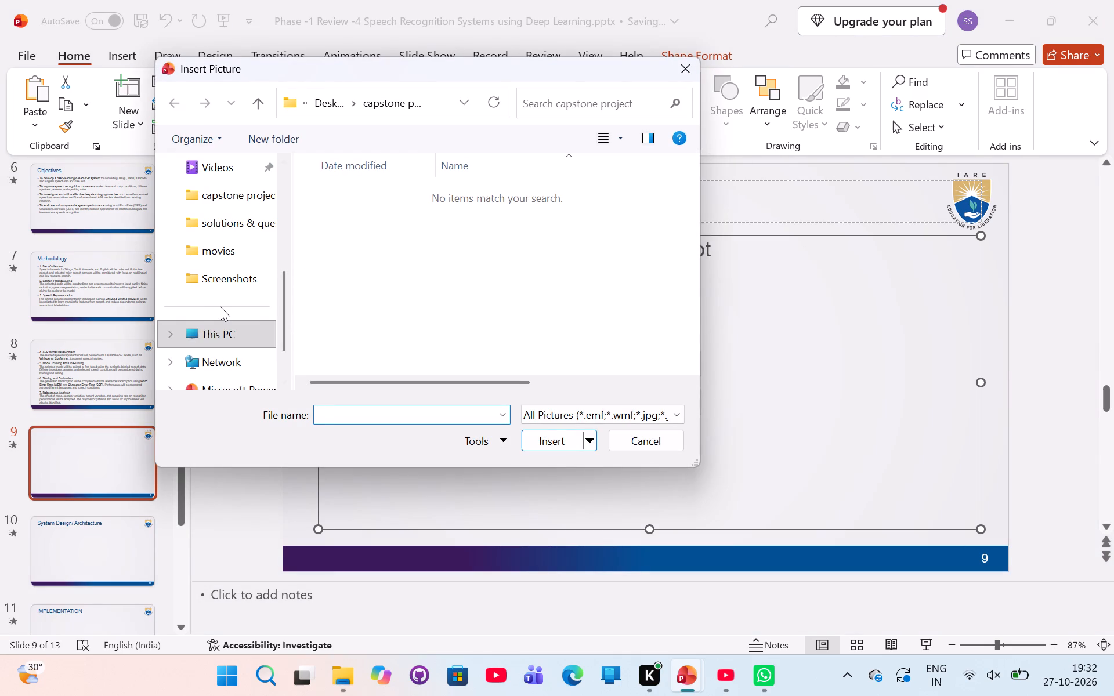
click(229, 265)
scroll(409, 315, down, 8)
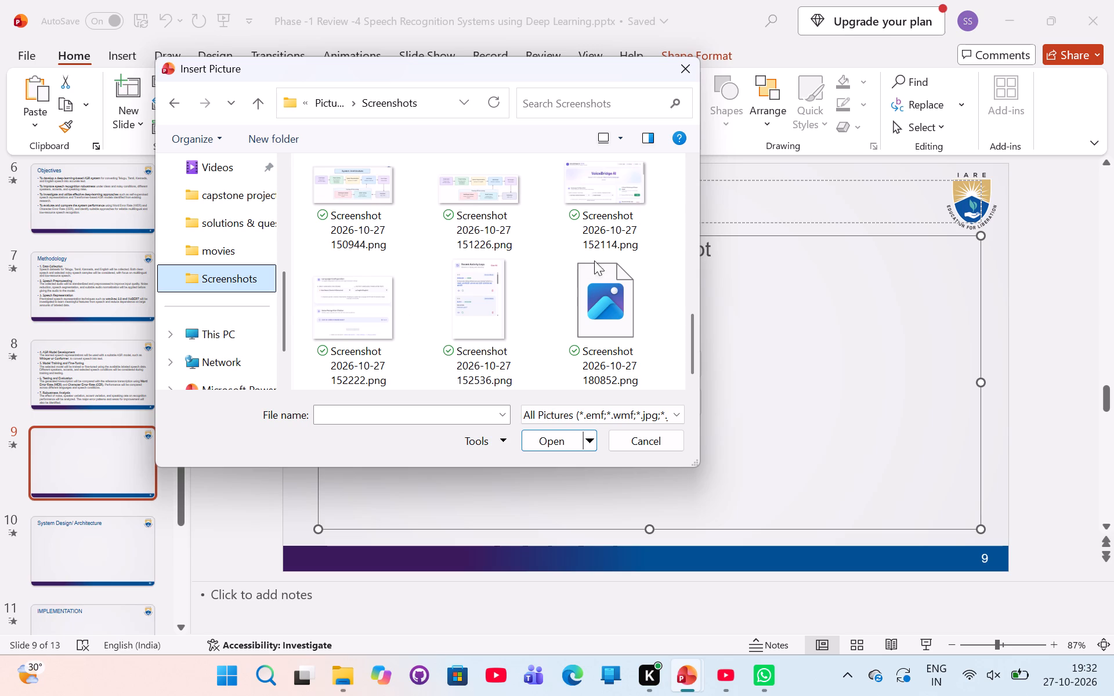
scroll(509, 287, up, 1)
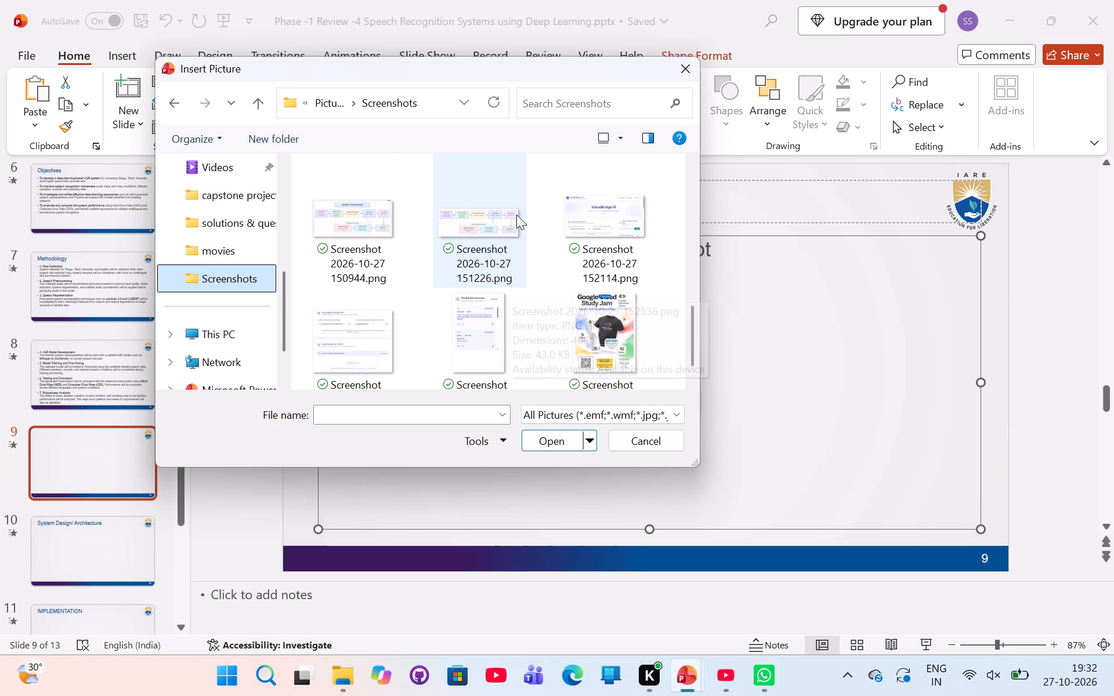
scroll(516, 215, up, 1)
click(590, 222)
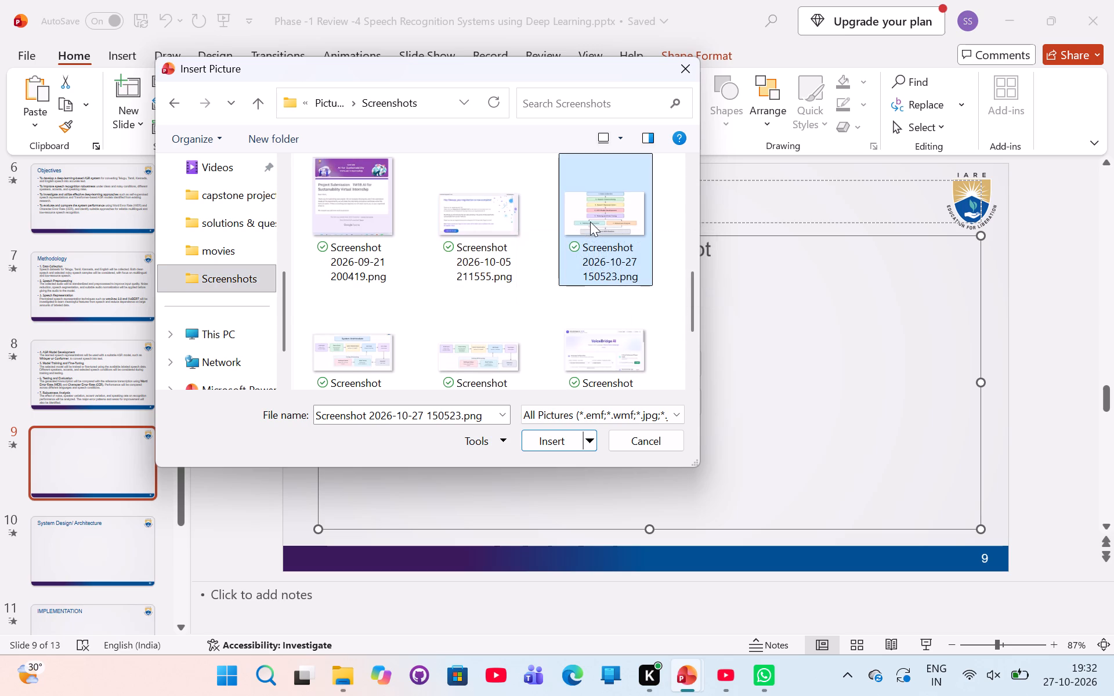
click(551, 437)
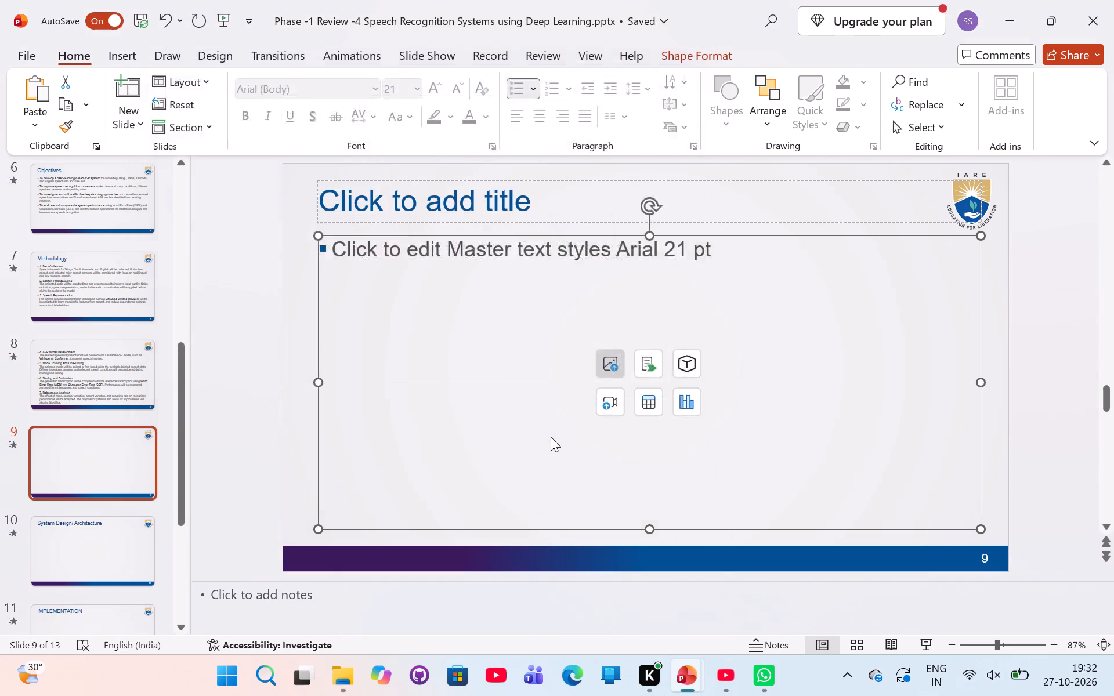
Stretch the flowchart picture to about 18.5 cm wide and 10.7 cm high, filling the area between title and footer.
drag(498, 381, 476, 378)
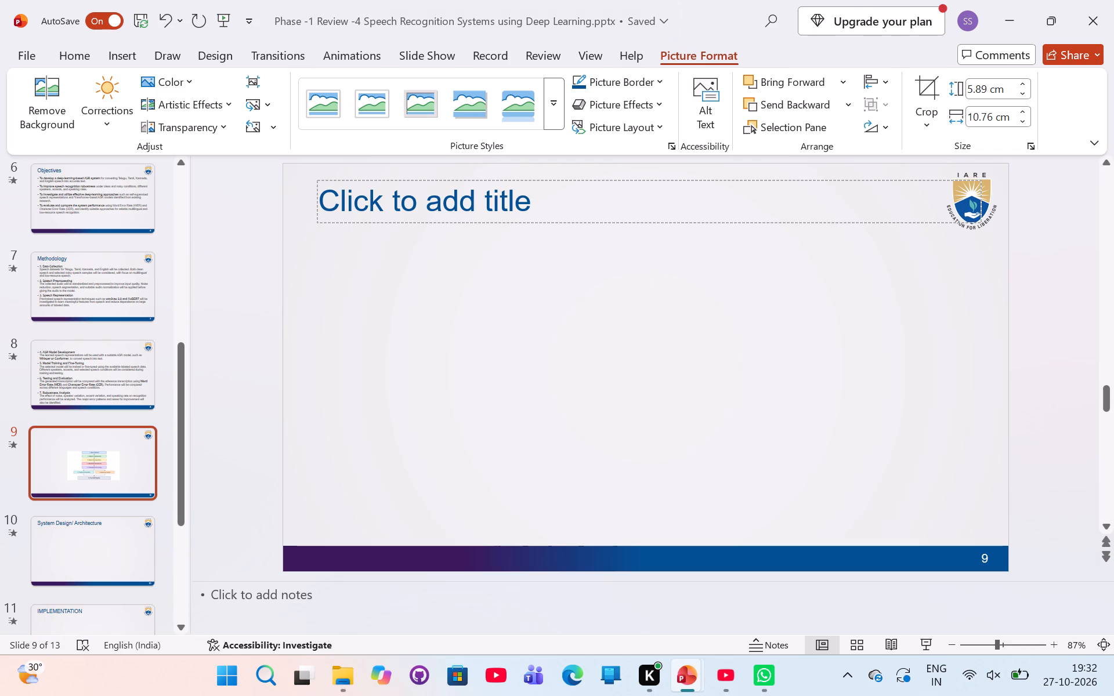
drag(476, 378, 376, 365)
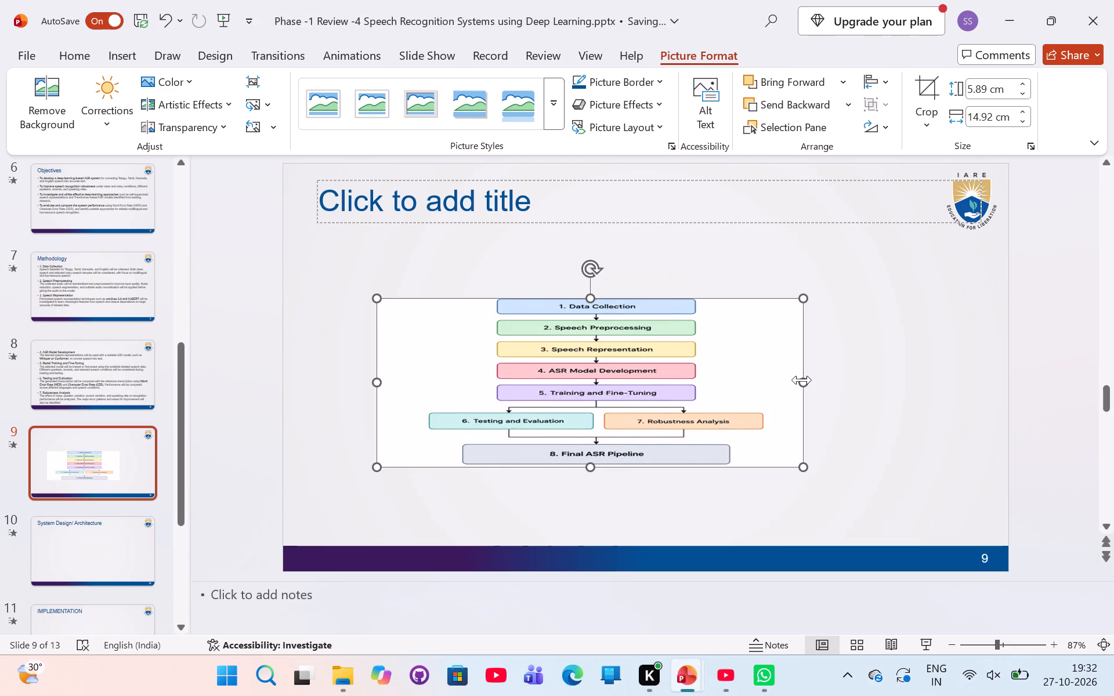
drag(802, 383, 906, 370)
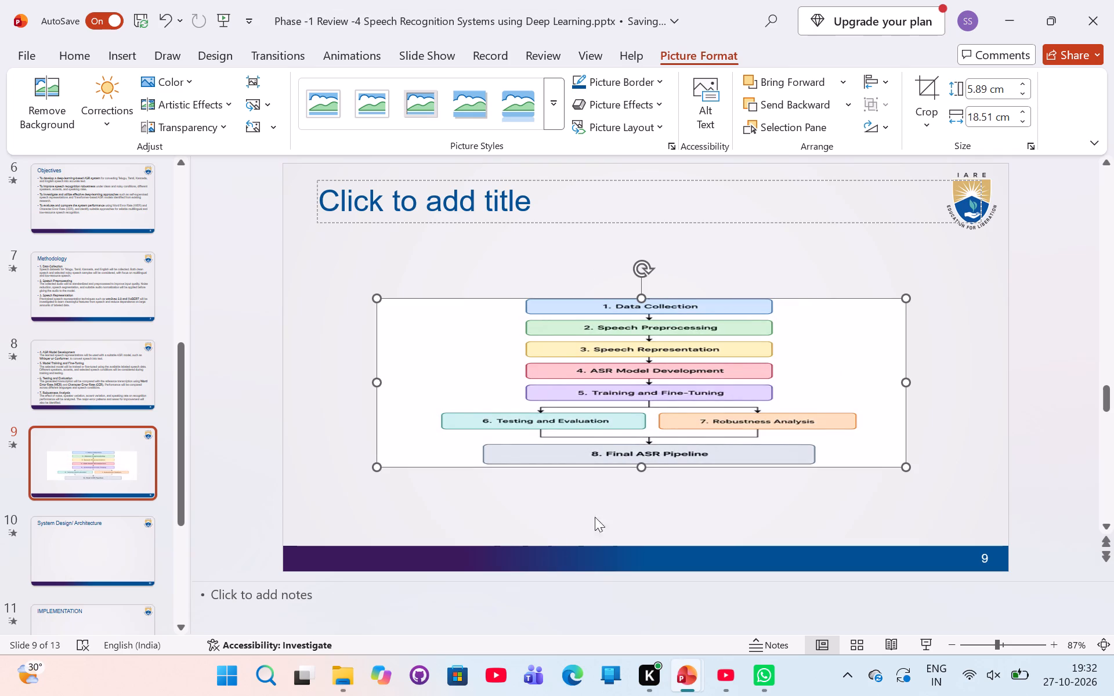
drag(644, 467, 642, 530)
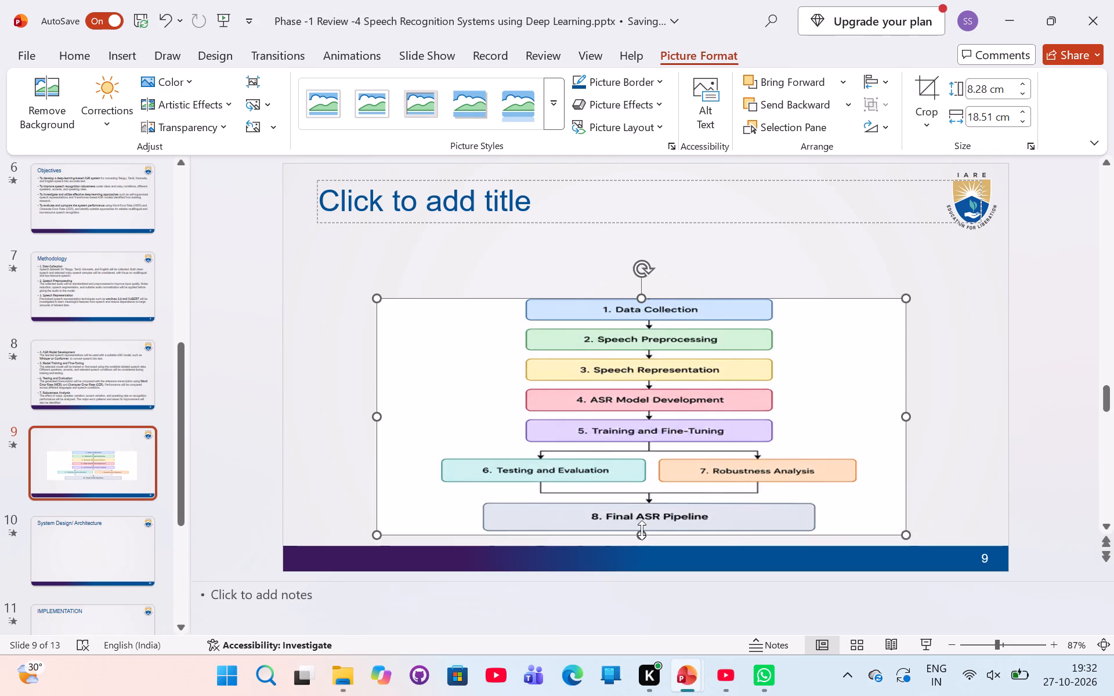
drag(644, 299, 643, 296)
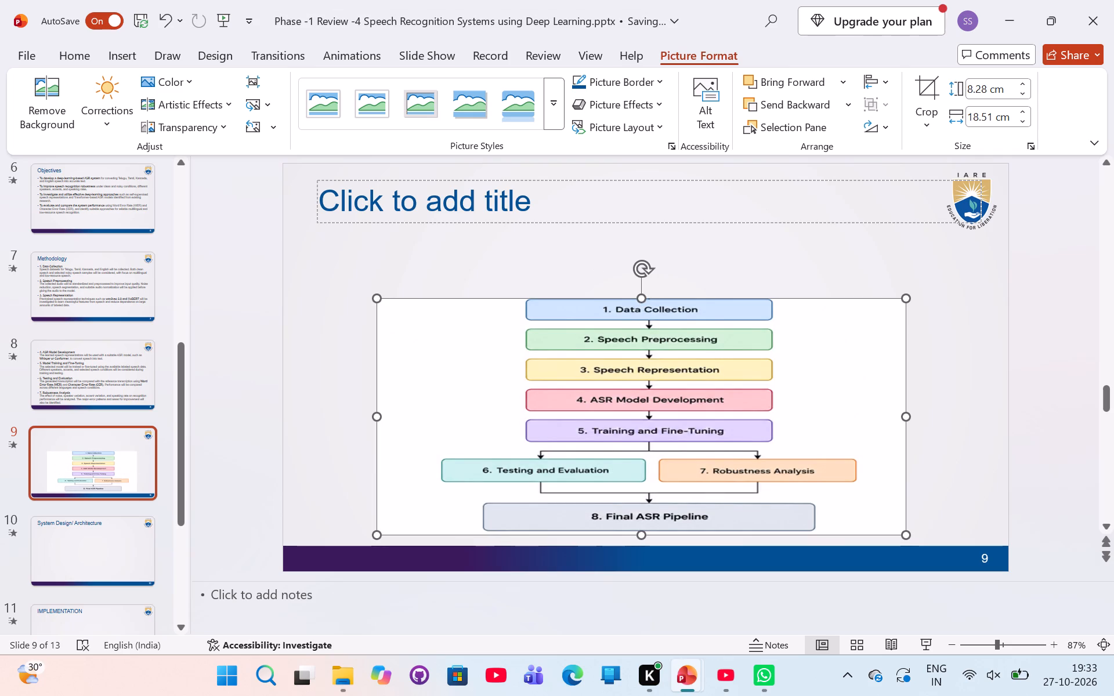
drag(643, 296, 627, 229)
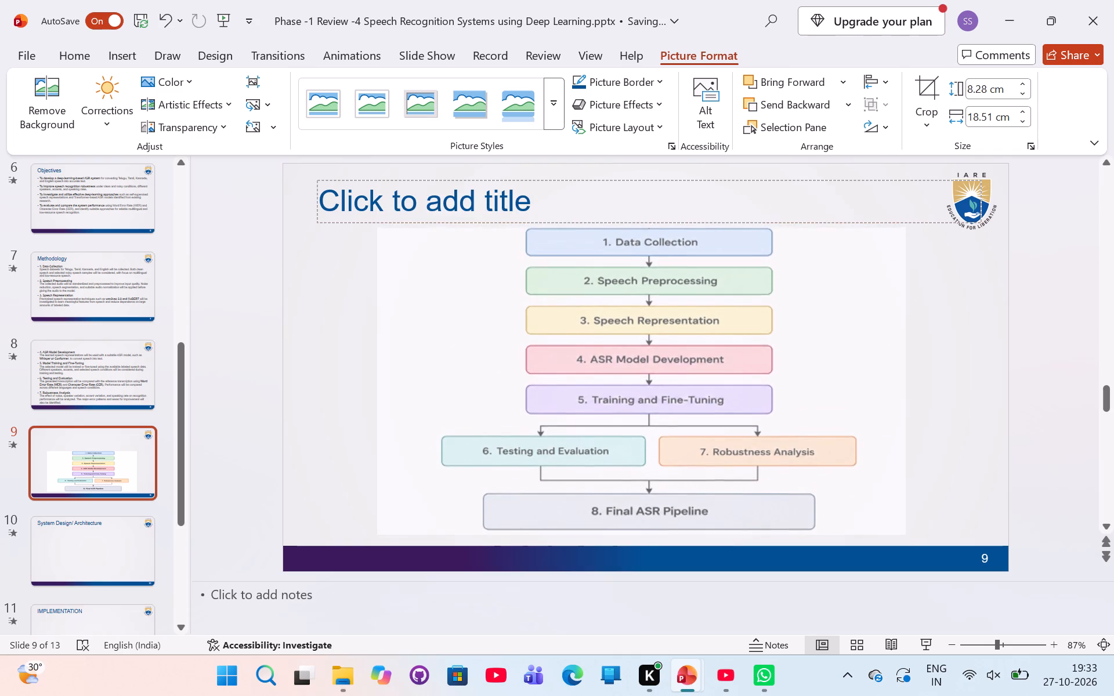
drag(627, 229, 627, 230)
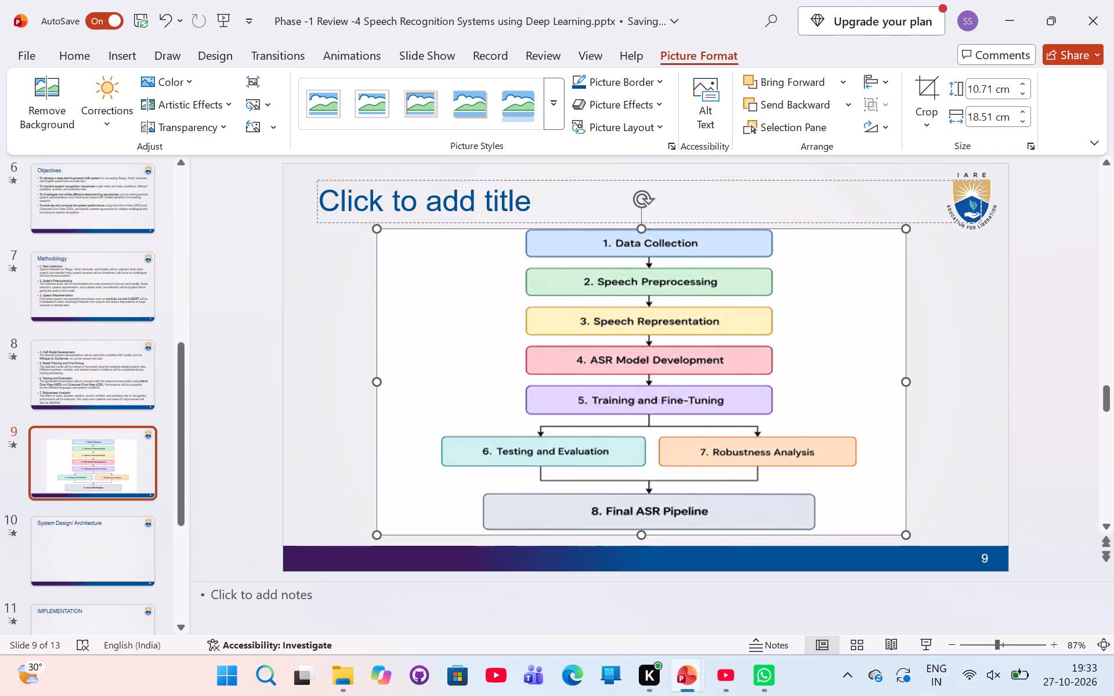
Title slide 9 "Methodology".
click(535, 208)
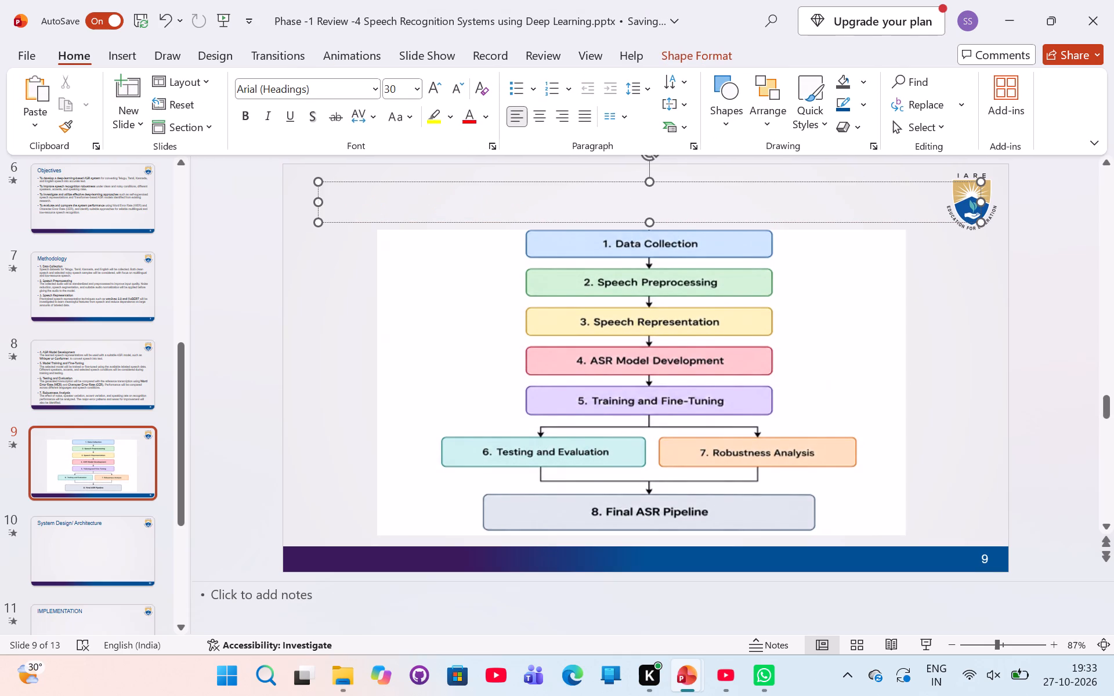
text(meth)
key(BackSpace)
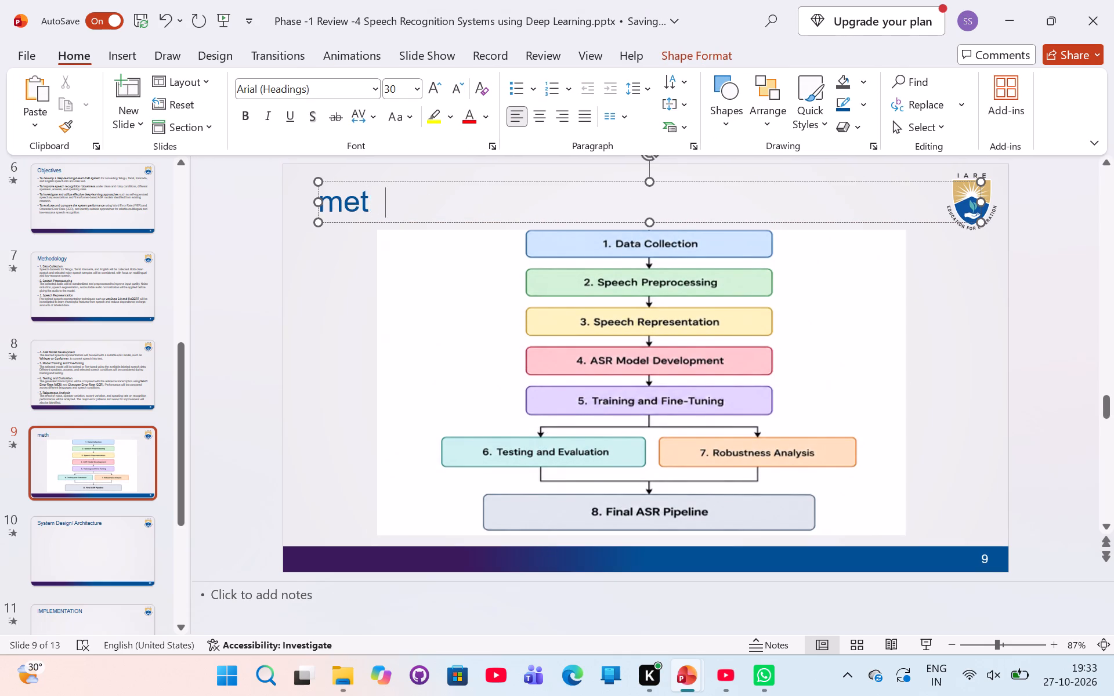
key(BackSpace)
key(BackSpace)
key(BackSpace)
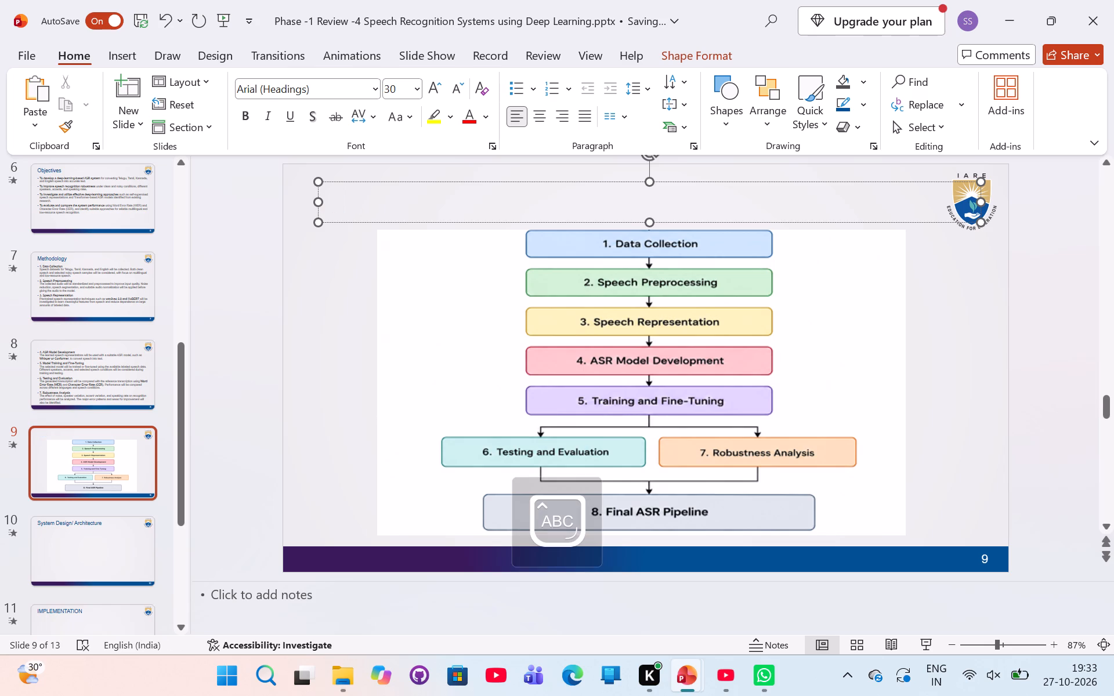
text(METHODO)
key(BackSpace)
key(BackSpace)
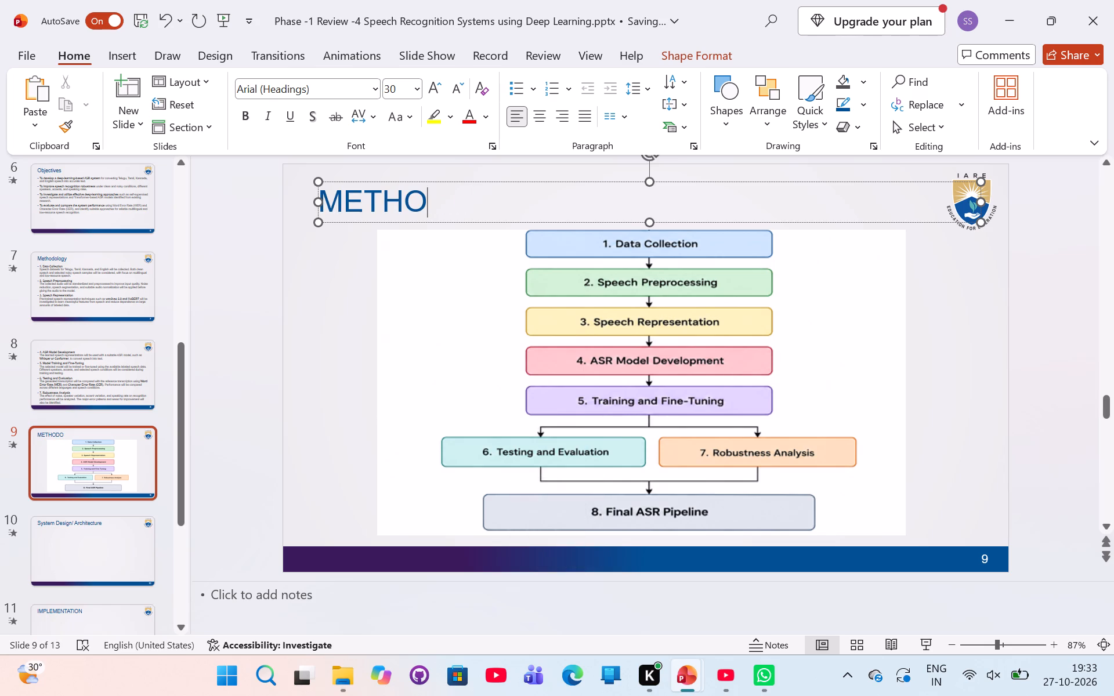
key(BackSpace)
key(BackSpace)
key(BackSpace)
key(BackSpace)
text(ethodology)
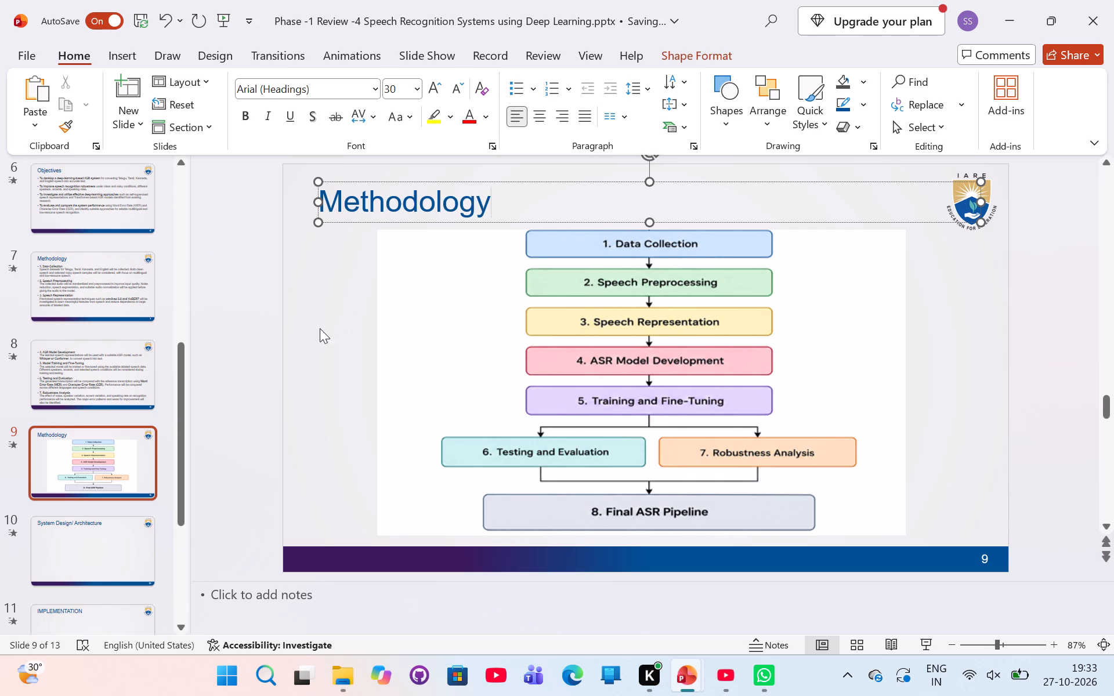
Check Review-3's System Design/ Architecture slide, and insert the matching diagram Screenshot 2026-10-27 151226.png into Review-4's slide 10.
click(92, 552)
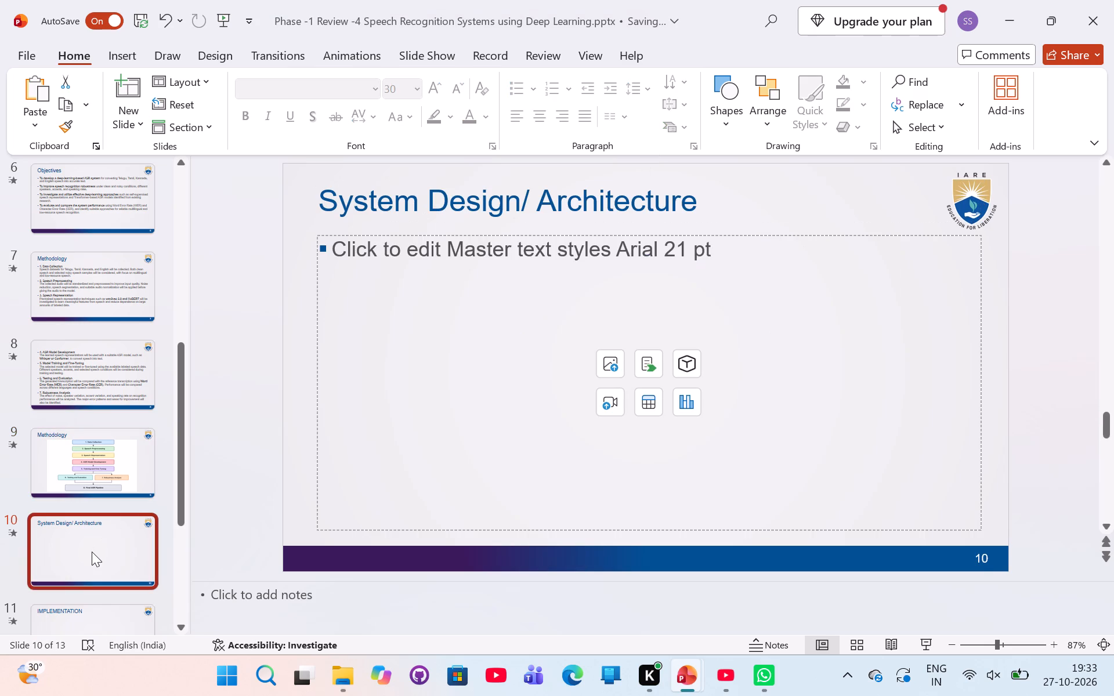
key(alt+Tab)
click(91, 564)
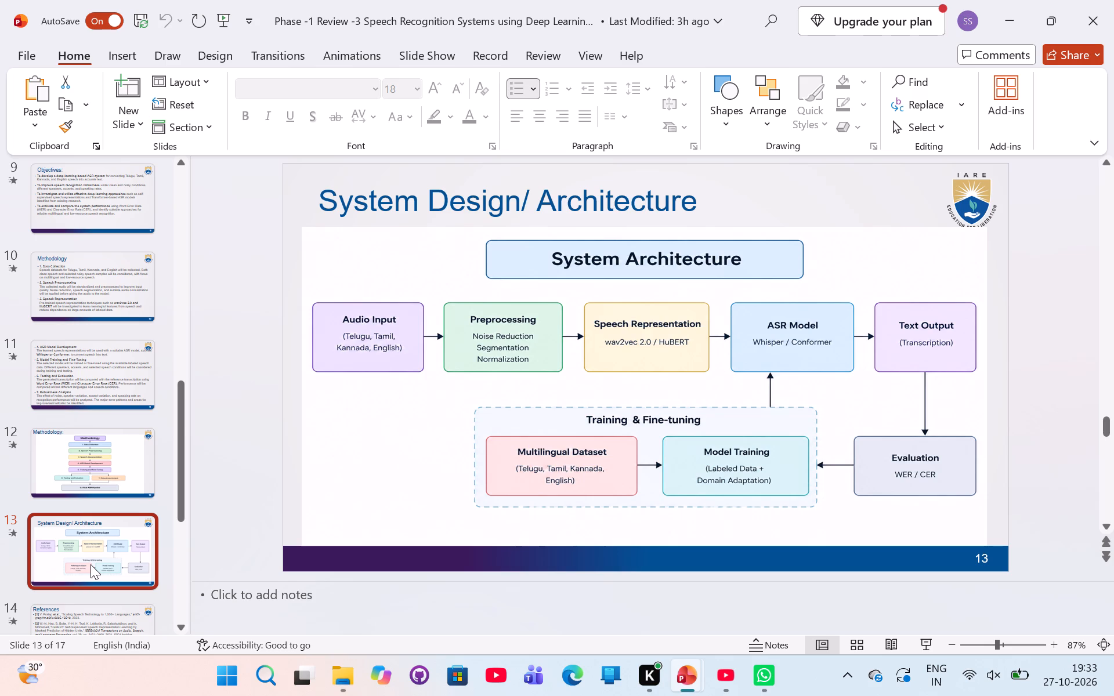
key(alt+Tab)
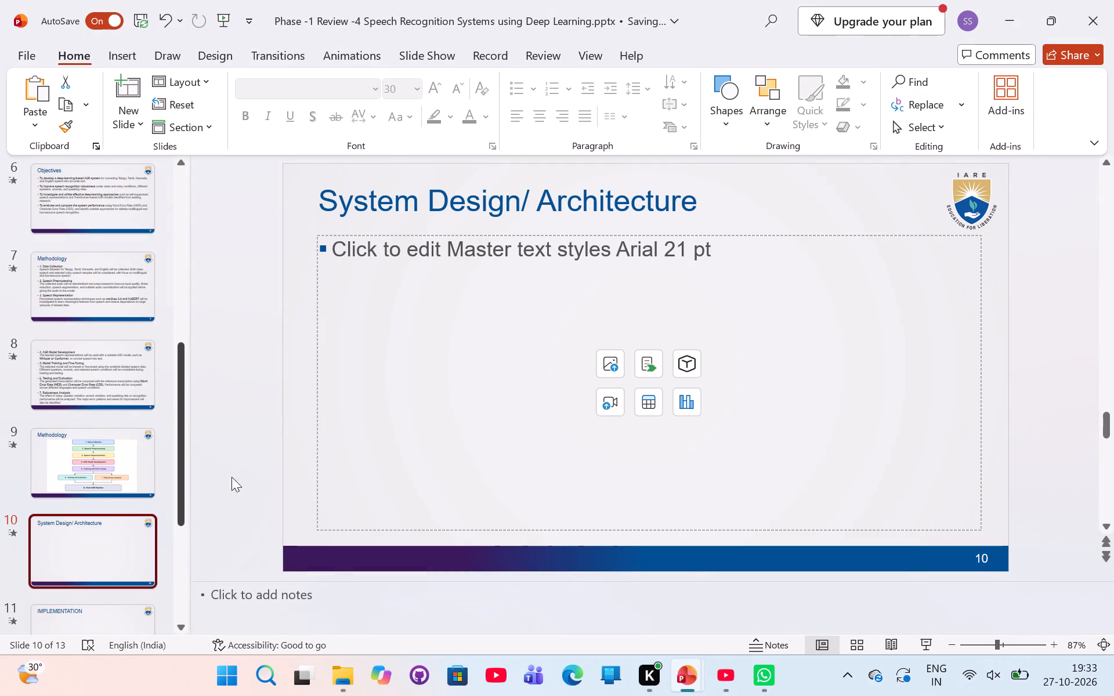
click(610, 367)
click(643, 392)
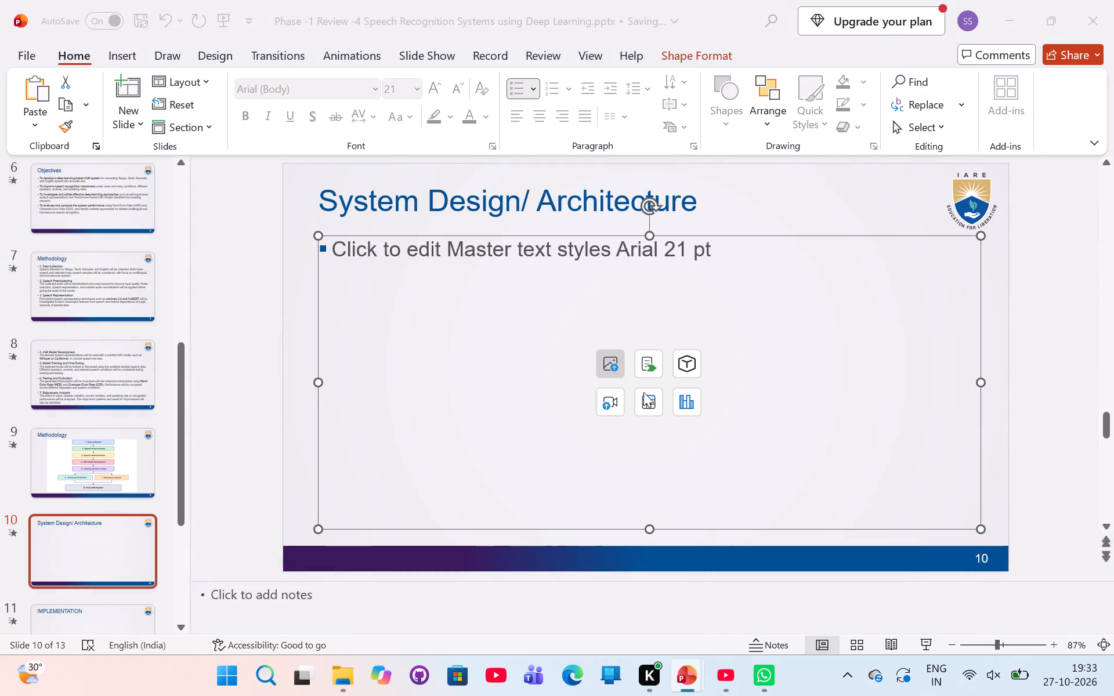
scroll(490, 332, down, 7)
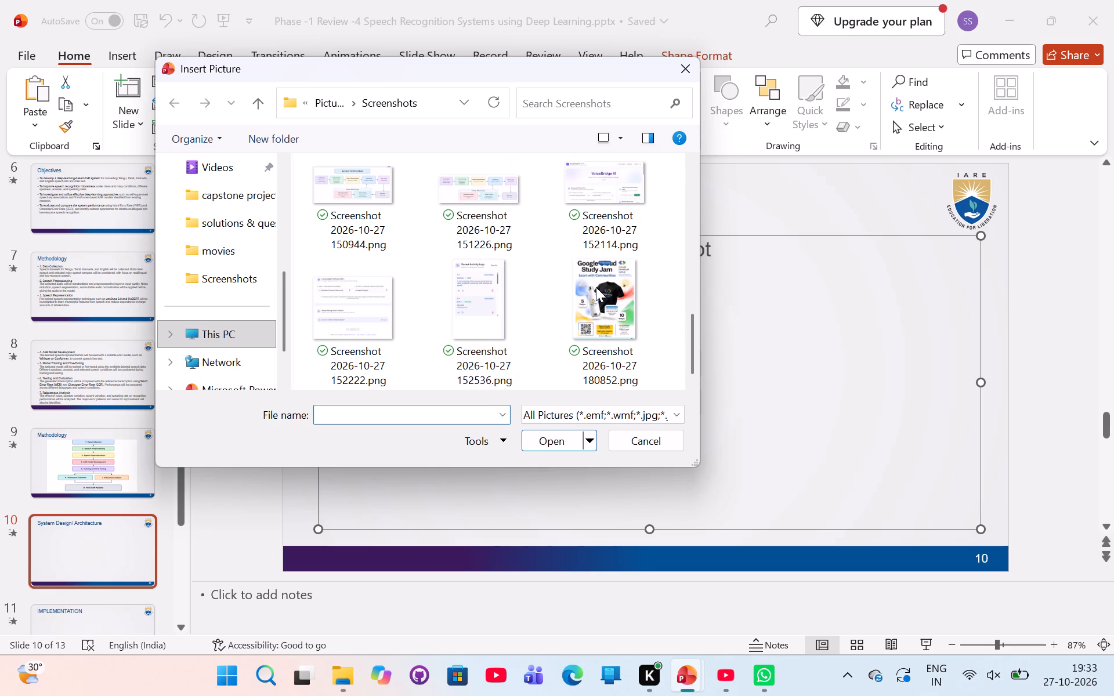
scroll(553, 284, up, 1)
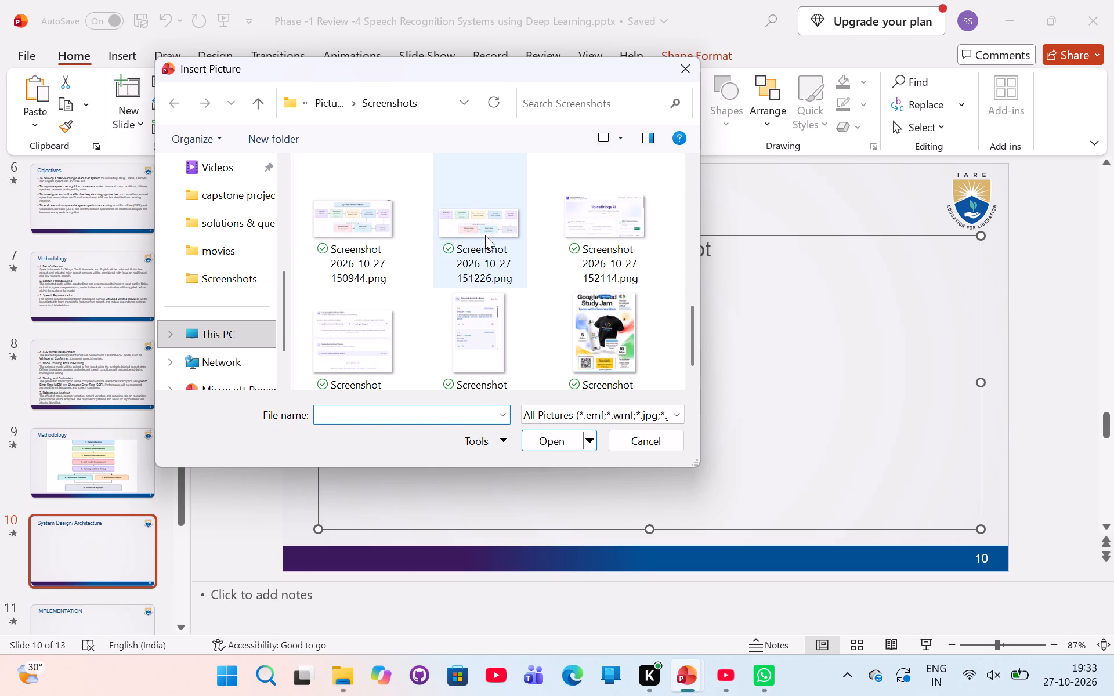
click(485, 235)
click(554, 440)
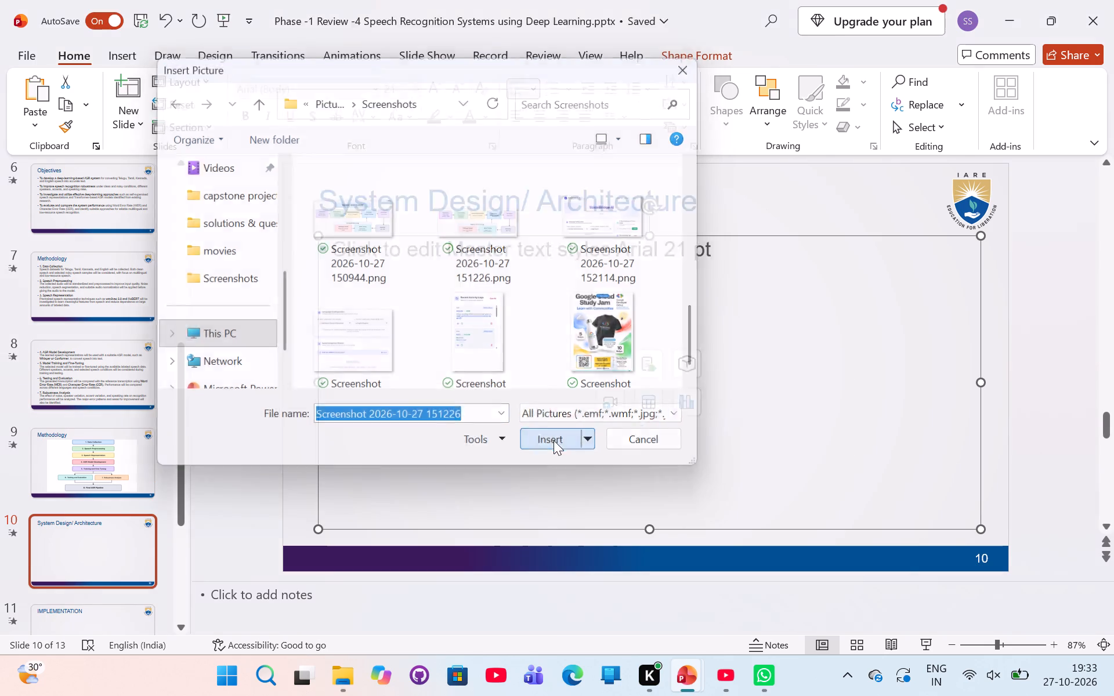
Stretch the architecture diagram on slide 10 to about 20.5 cm wide and 10 cm high, filling the area between title and footer.
drag(451, 383, 393, 380)
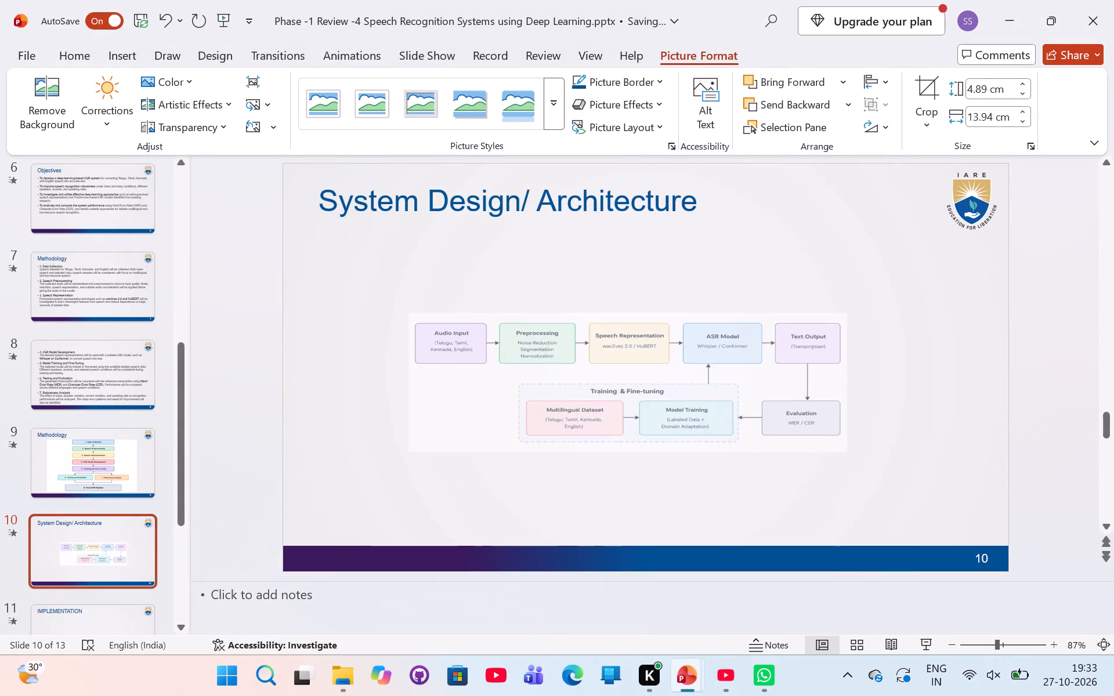
drag(393, 380, 357, 374)
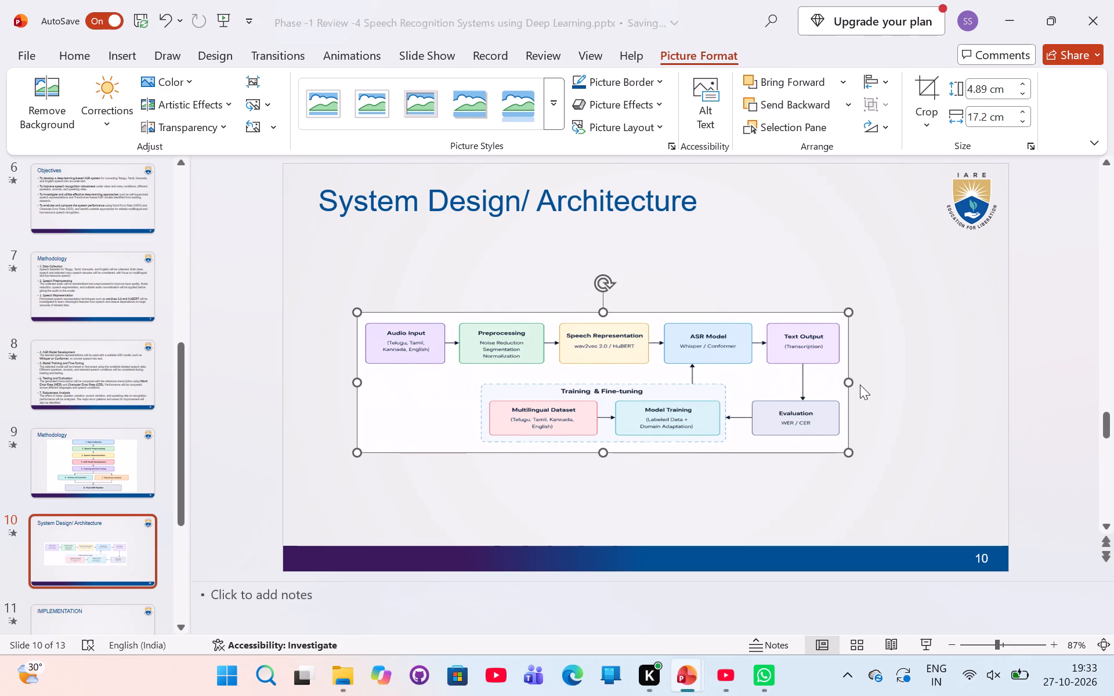
drag(848, 383, 921, 394)
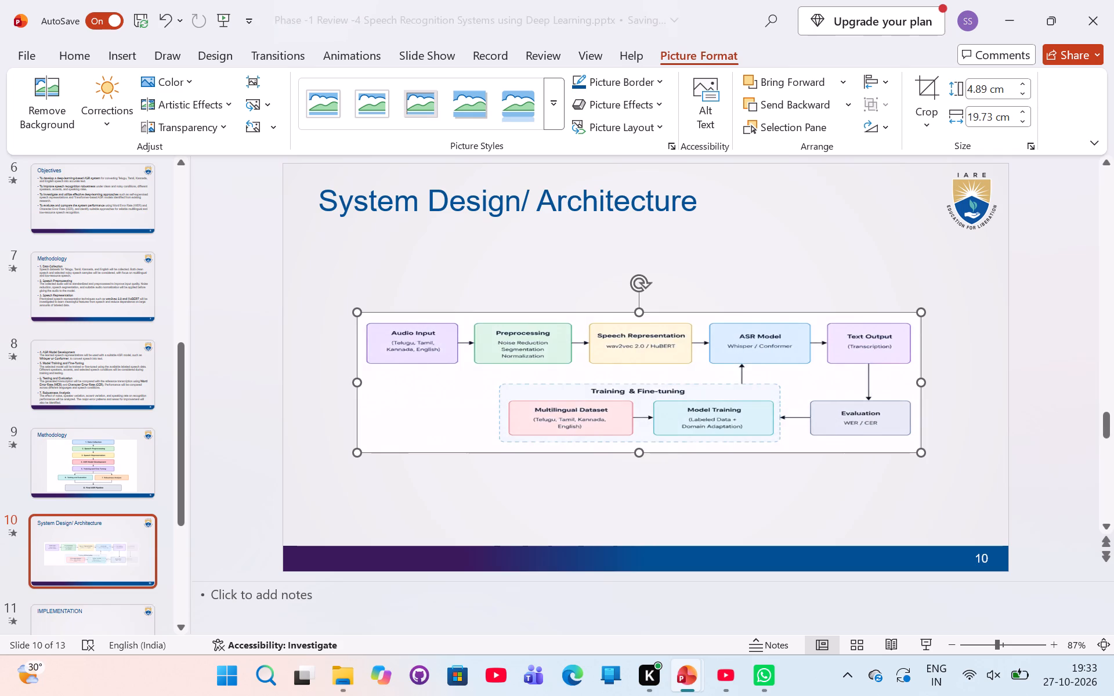
drag(641, 451, 646, 527)
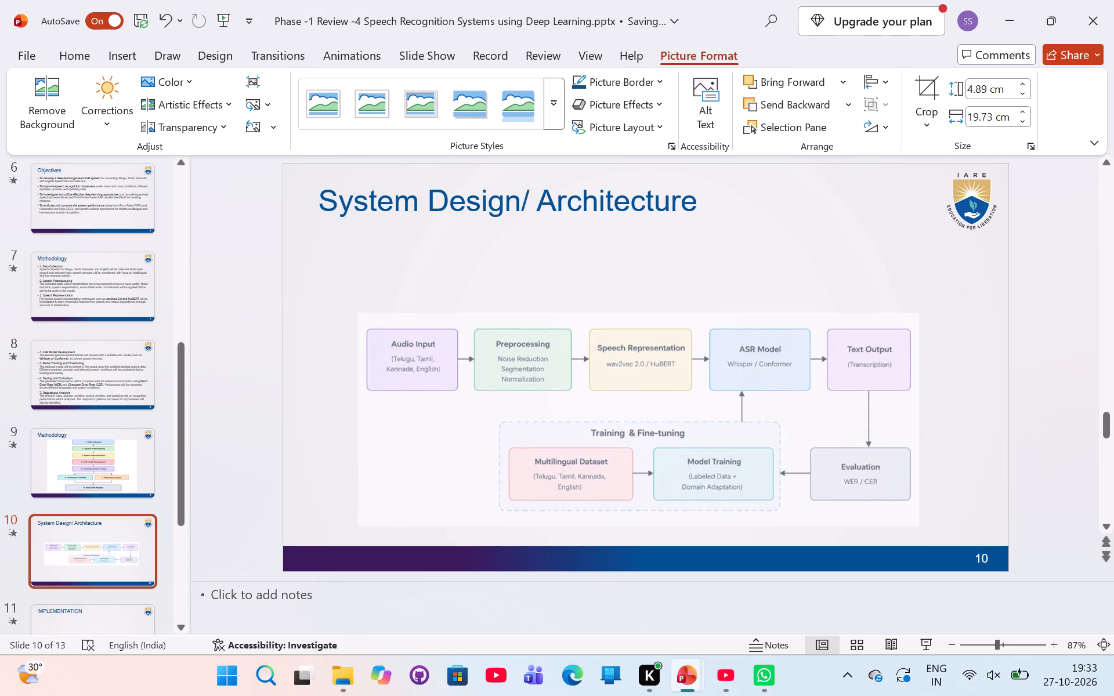
drag(646, 527, 646, 530)
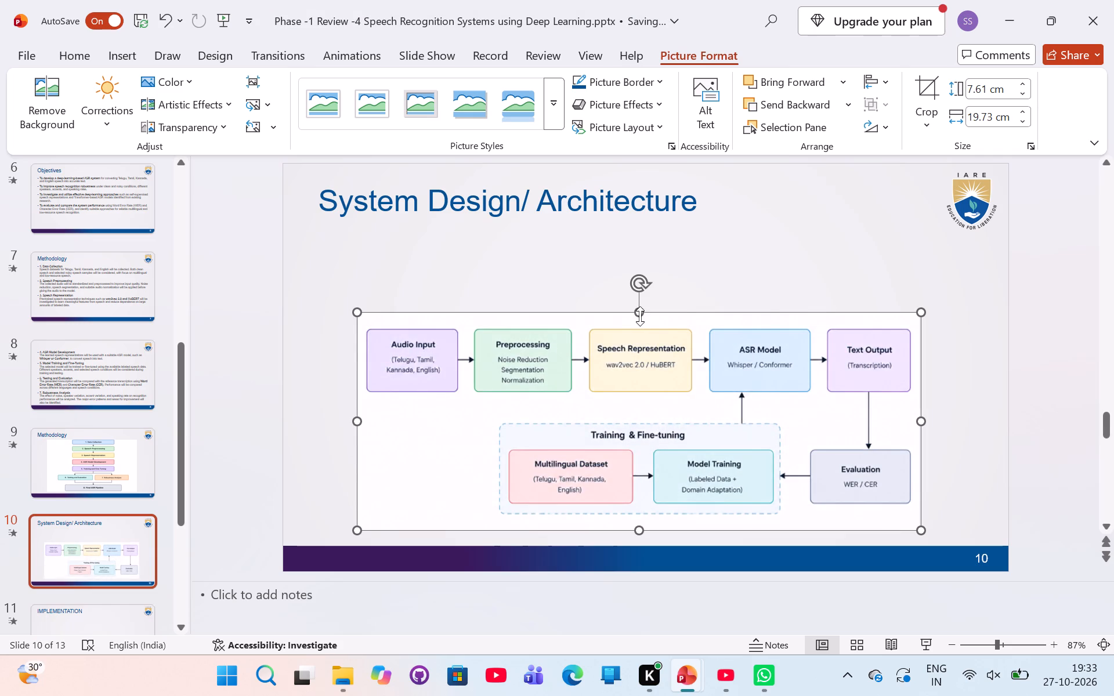
drag(640, 315, 646, 245)
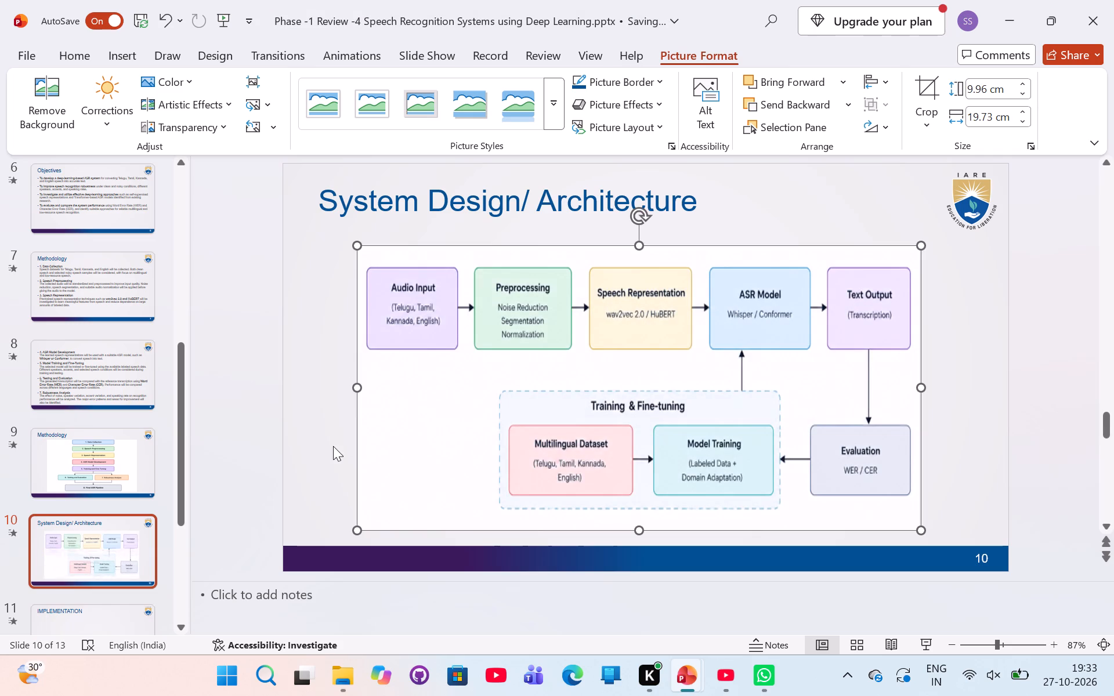
drag(361, 390, 337, 390)
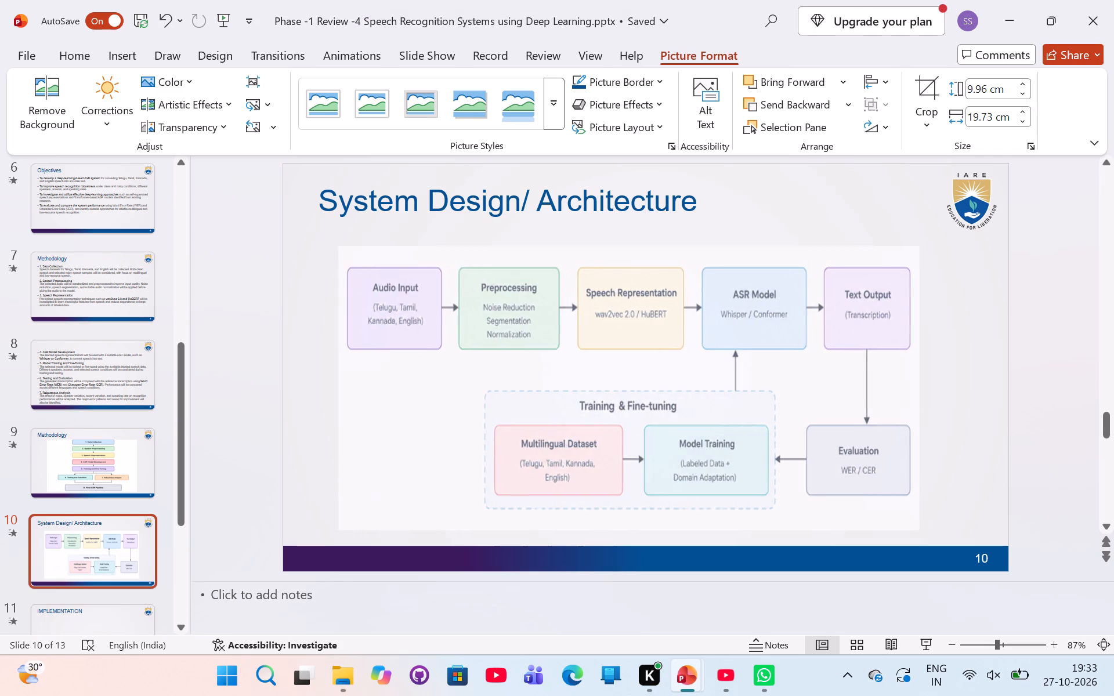
drag(337, 390, 337, 389)
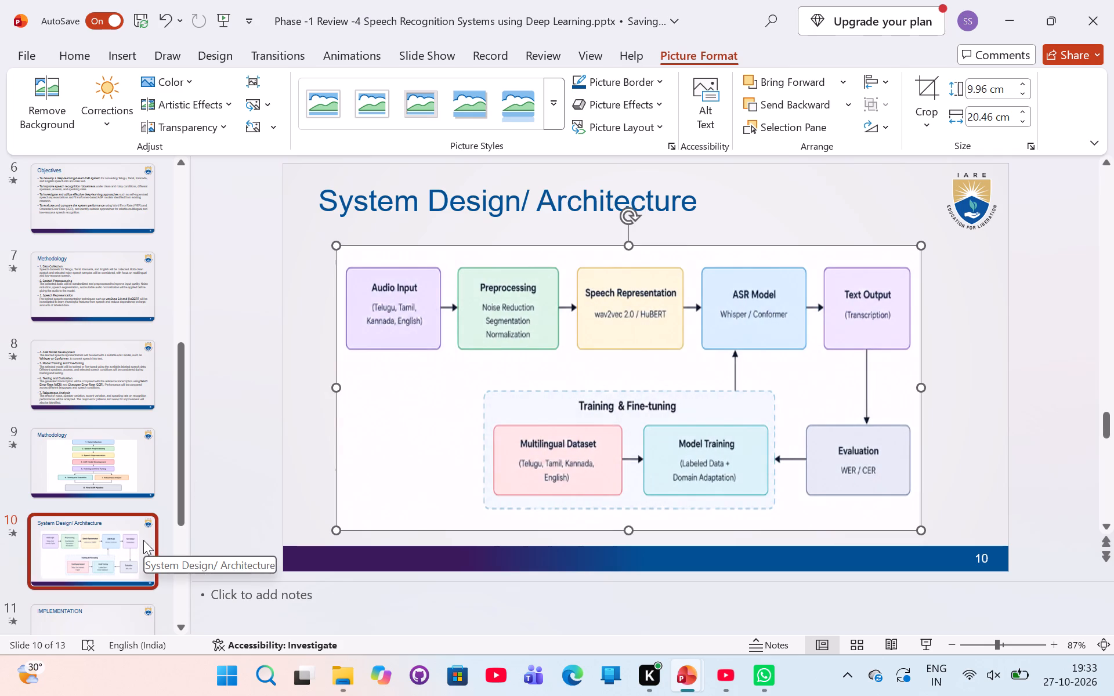
Apply the 5_Head Only Slide layout to slide 11, IMPLEMENTATION.
scroll(143, 540, down, 1)
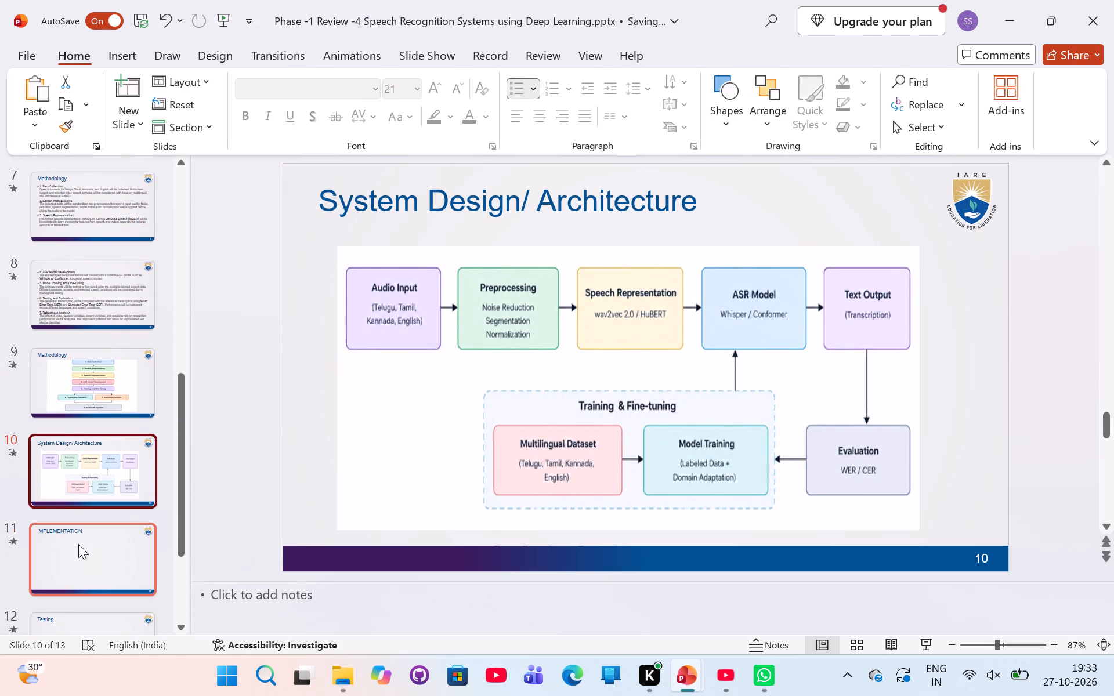
click(78, 544)
click(360, 472)
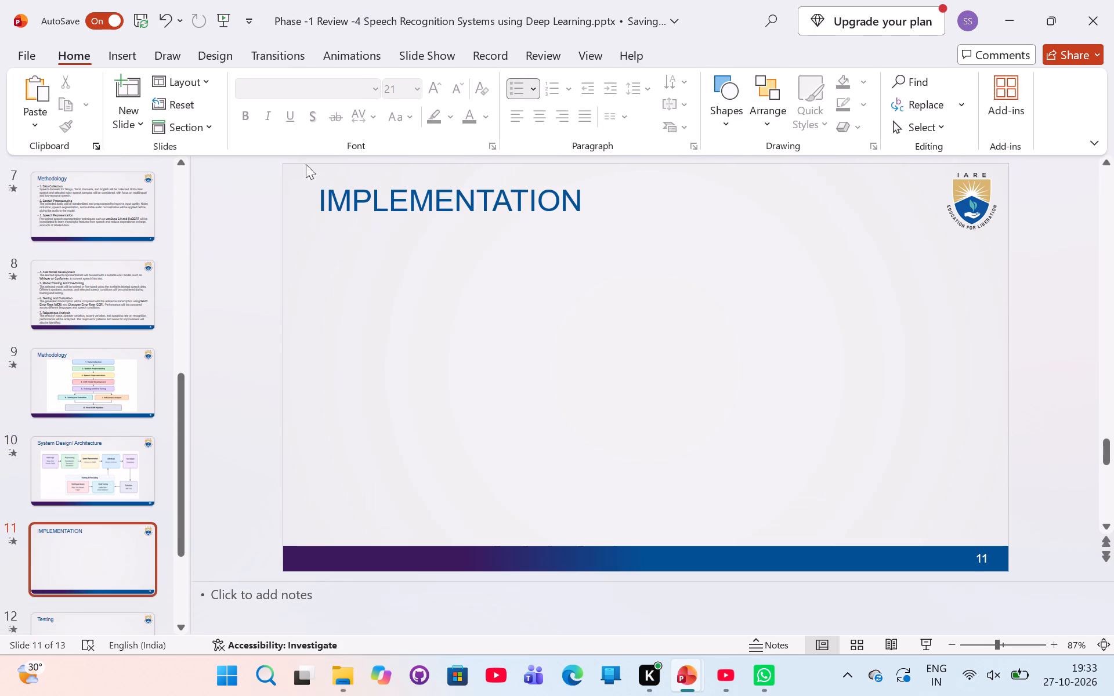
click(202, 81)
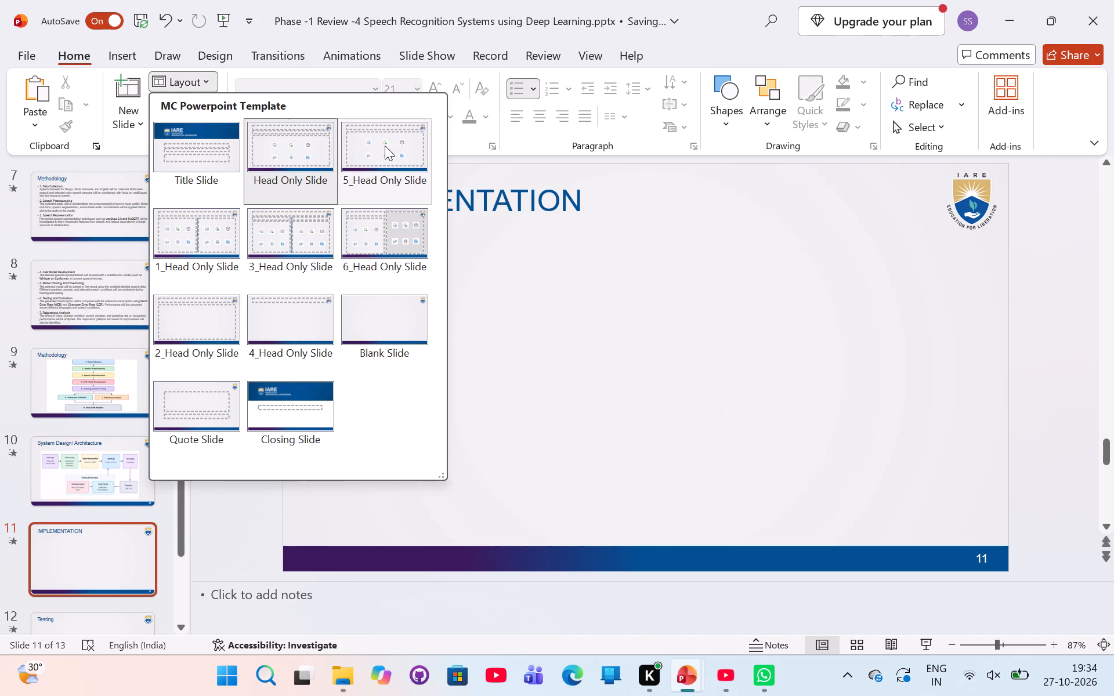
click(385, 146)
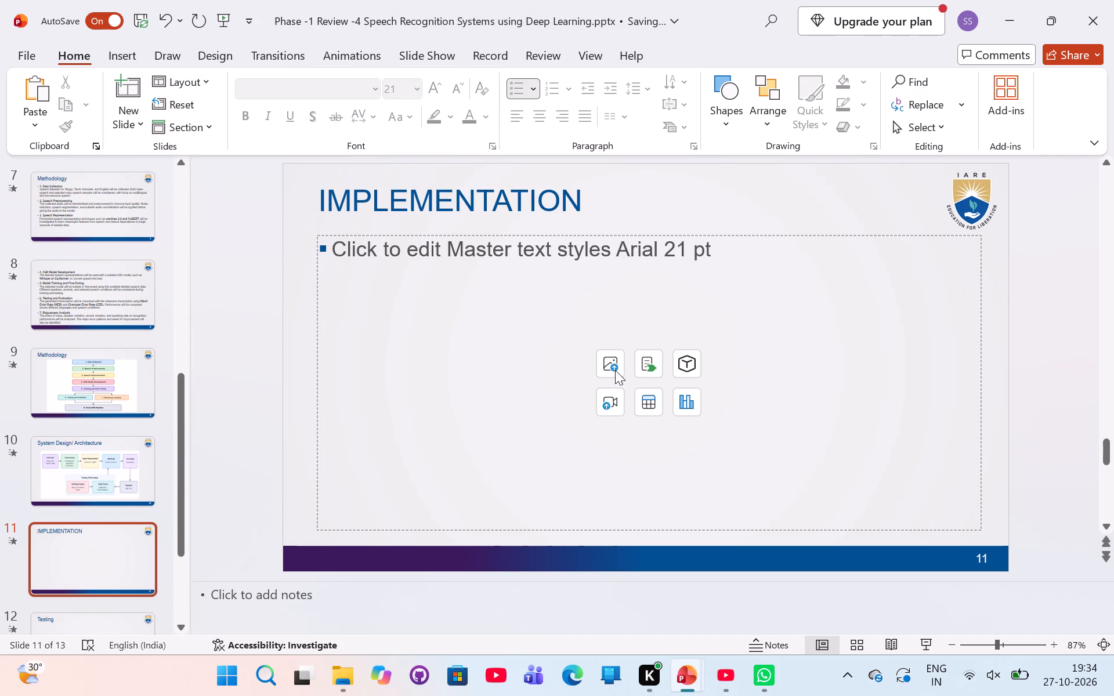
Insert Screenshot 2026-10-27 152114.png from the Screenshots folder into slide 11's body and widen it to about 21.7 cm.
click(615, 370)
click(626, 391)
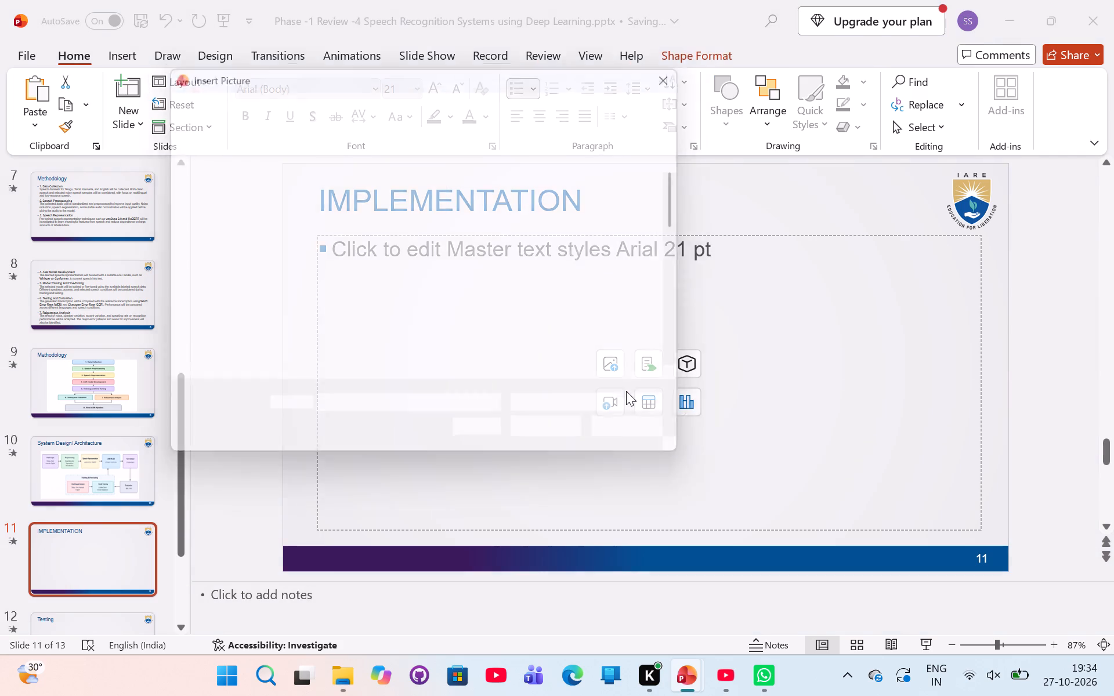
scroll(538, 329, down, 7)
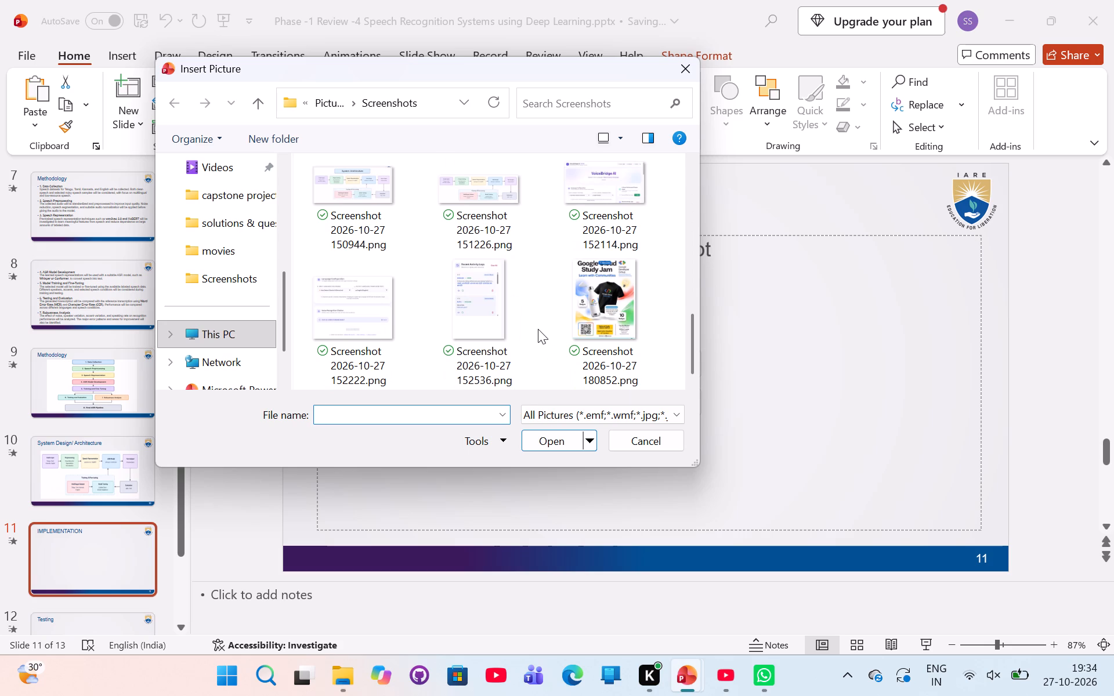
click(619, 206)
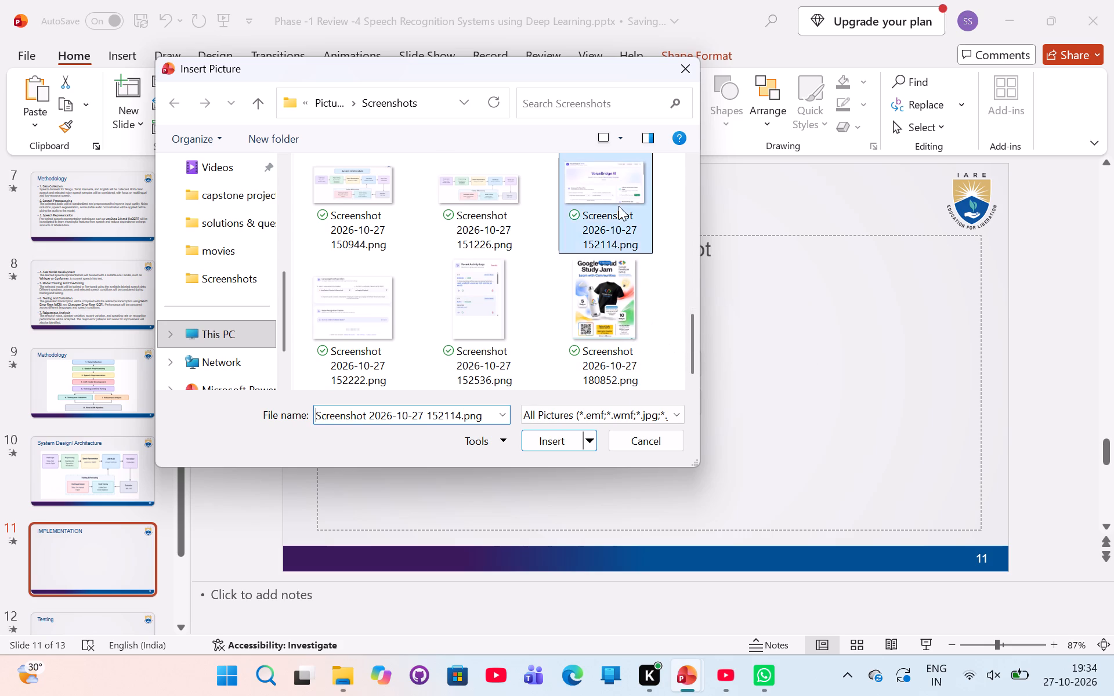
click(552, 449)
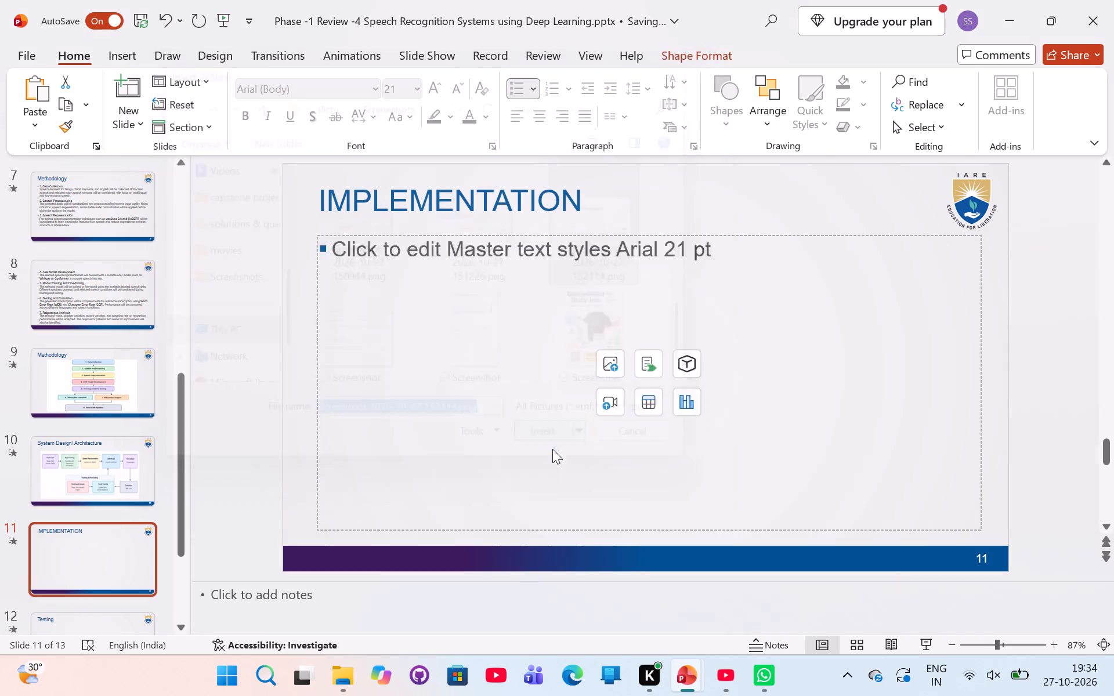
drag(368, 385, 313, 393)
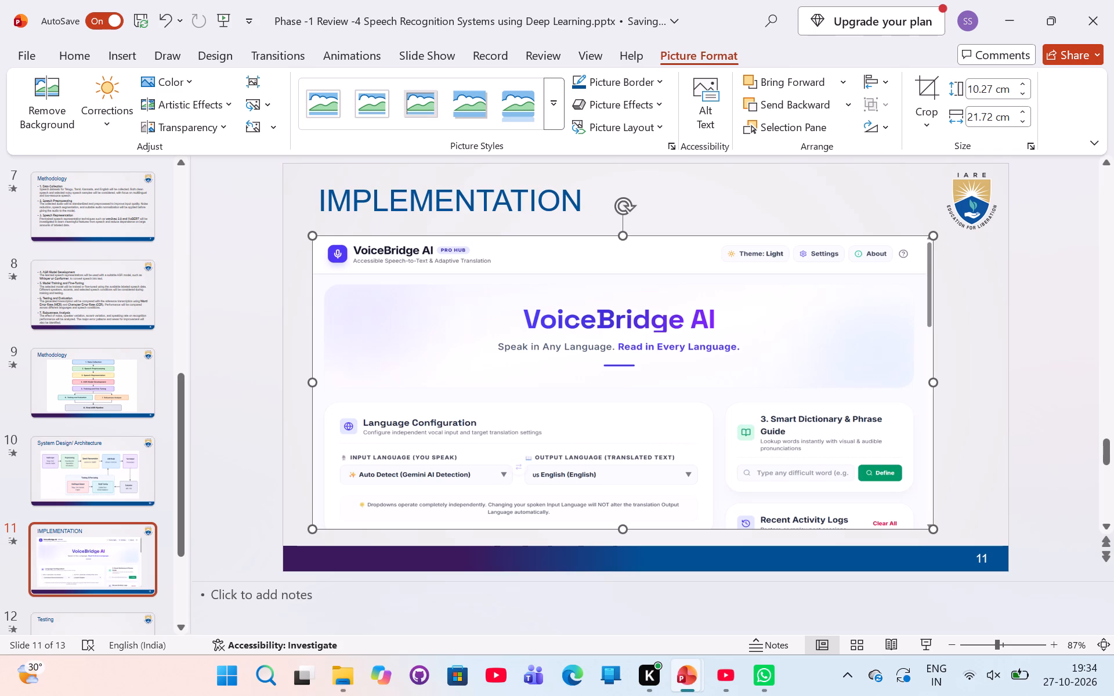
click(951, 485)
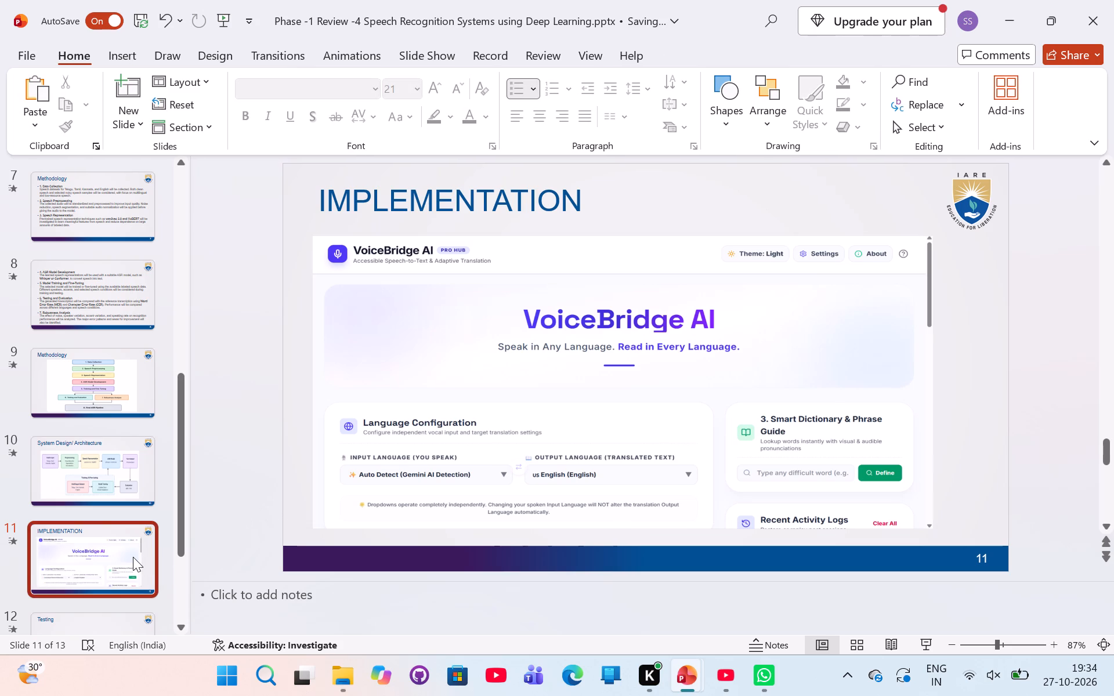
Add a new slide after the IMPLEMENTATION slide and insert Screenshot 2026-10-27 152222.png into its body.
right_click(133, 557)
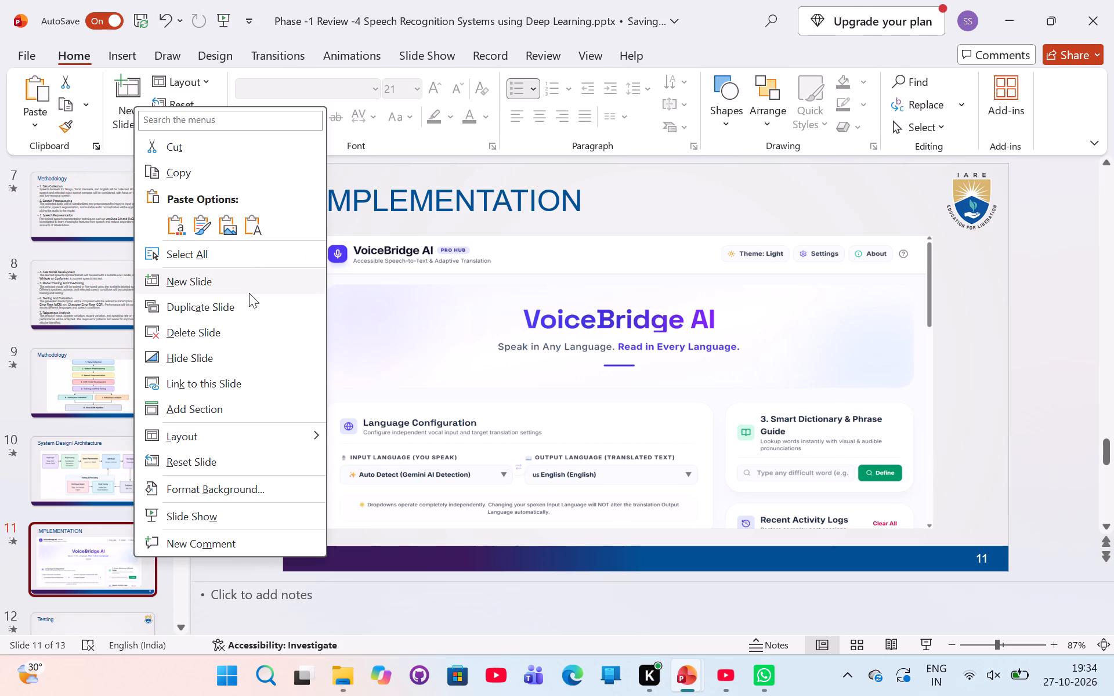
click(249, 289)
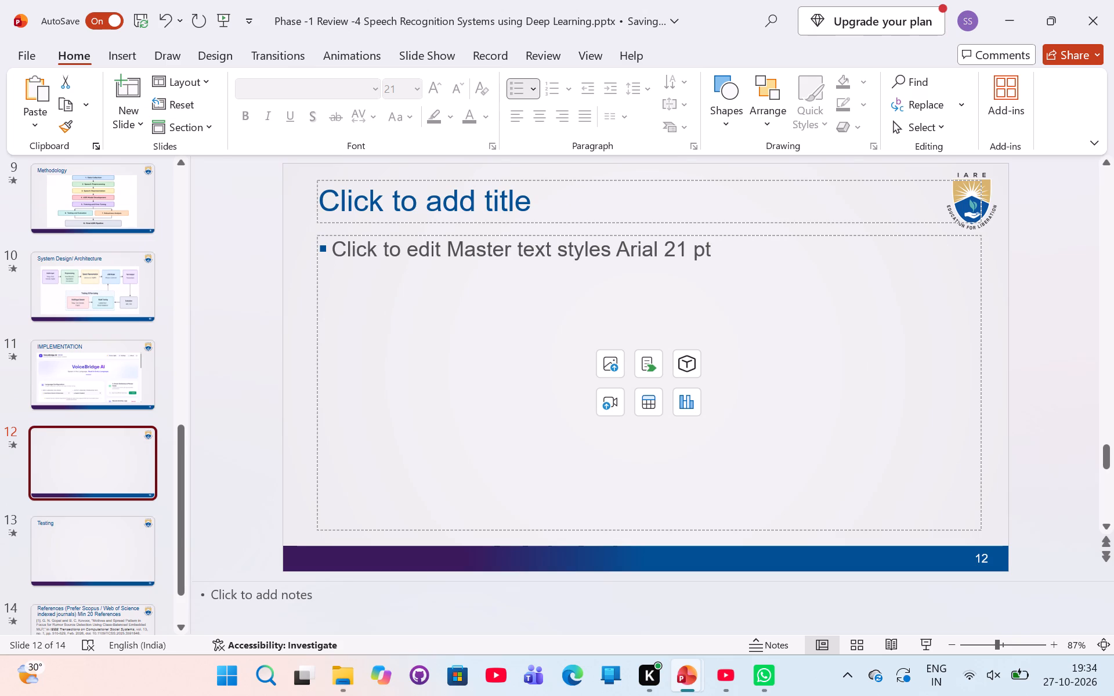
click(609, 362)
click(643, 389)
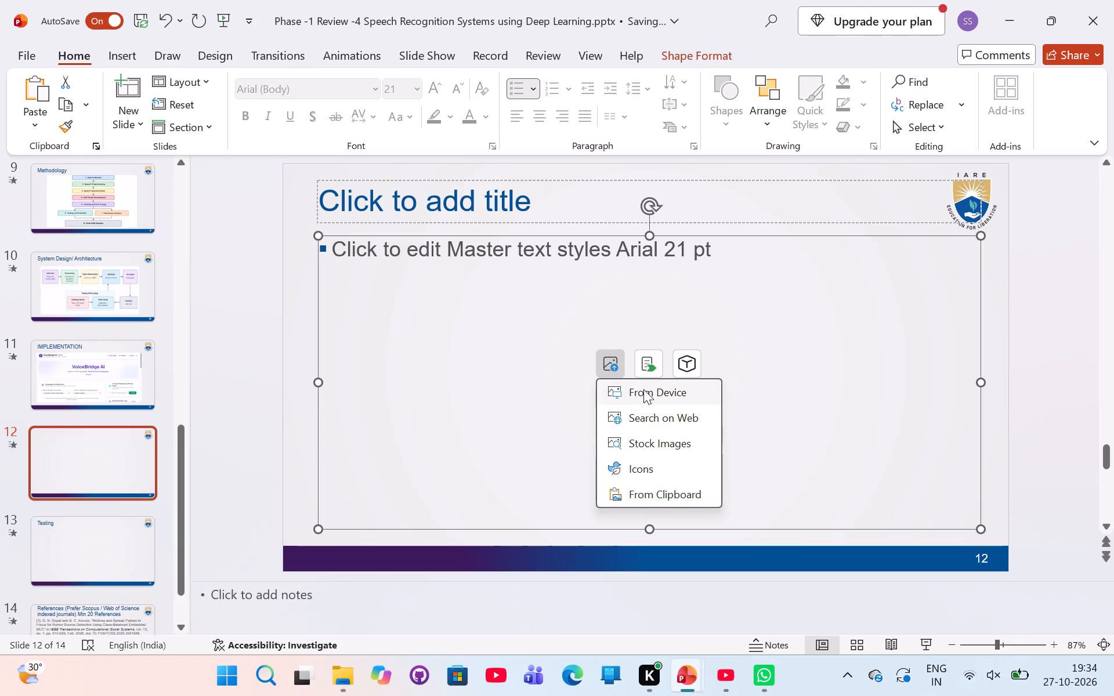
scroll(500, 305, down, 8)
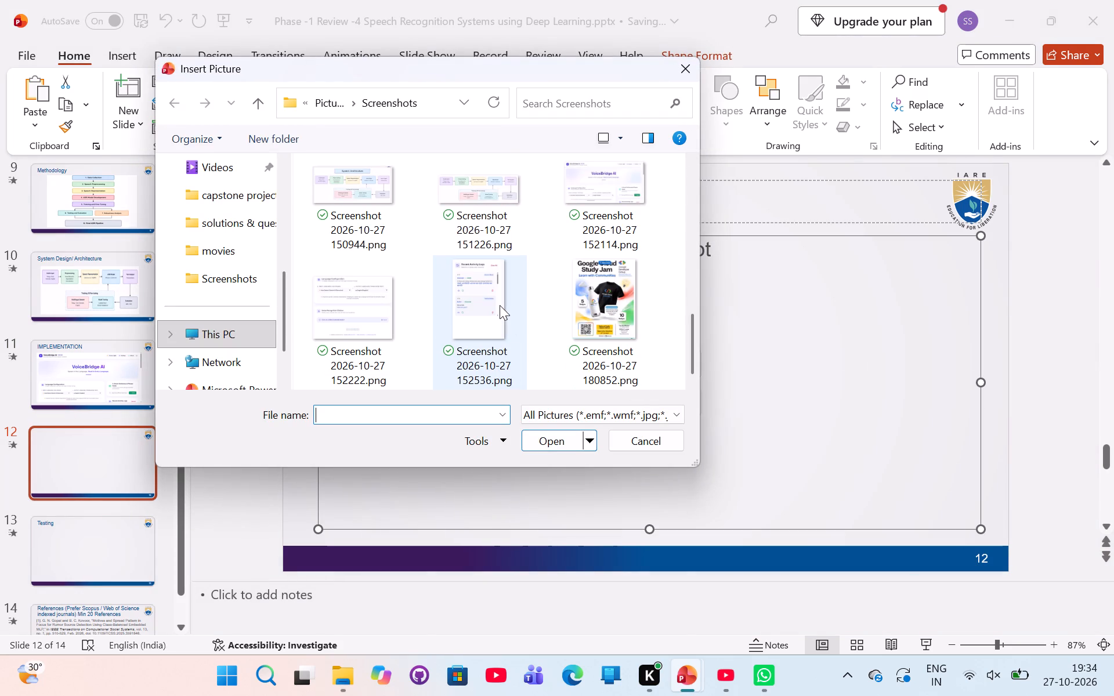
click(377, 311)
click(551, 443)
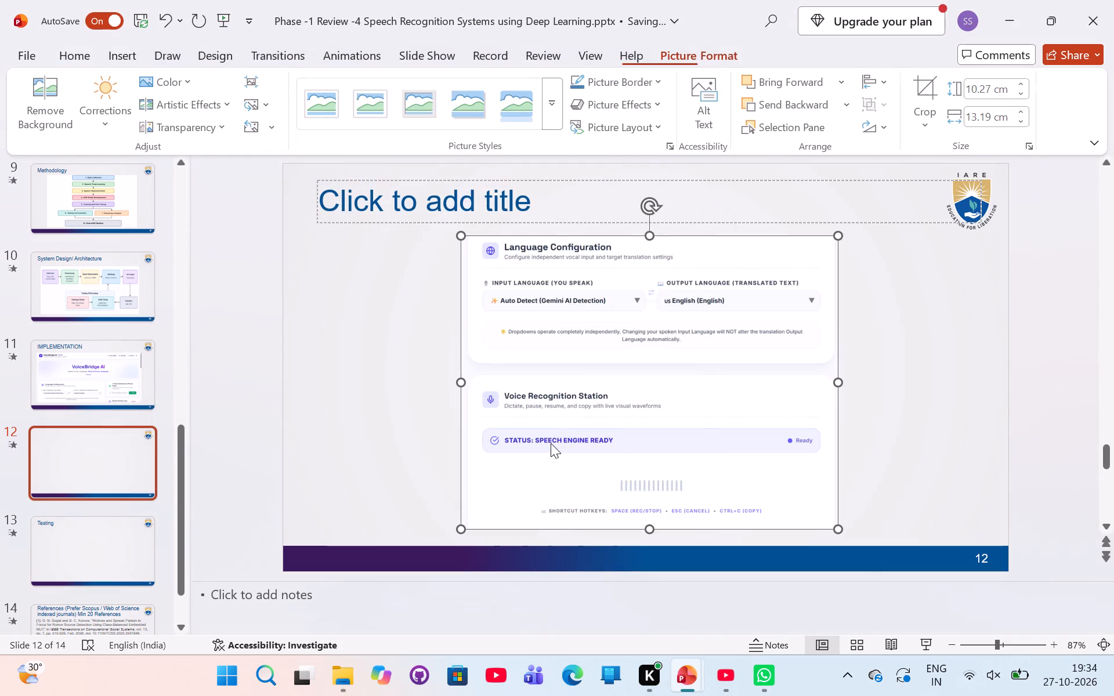
Stretch the picture on slide 12 to about 17.8 cm wide and 10.8 cm high.
drag(463, 385, 388, 378)
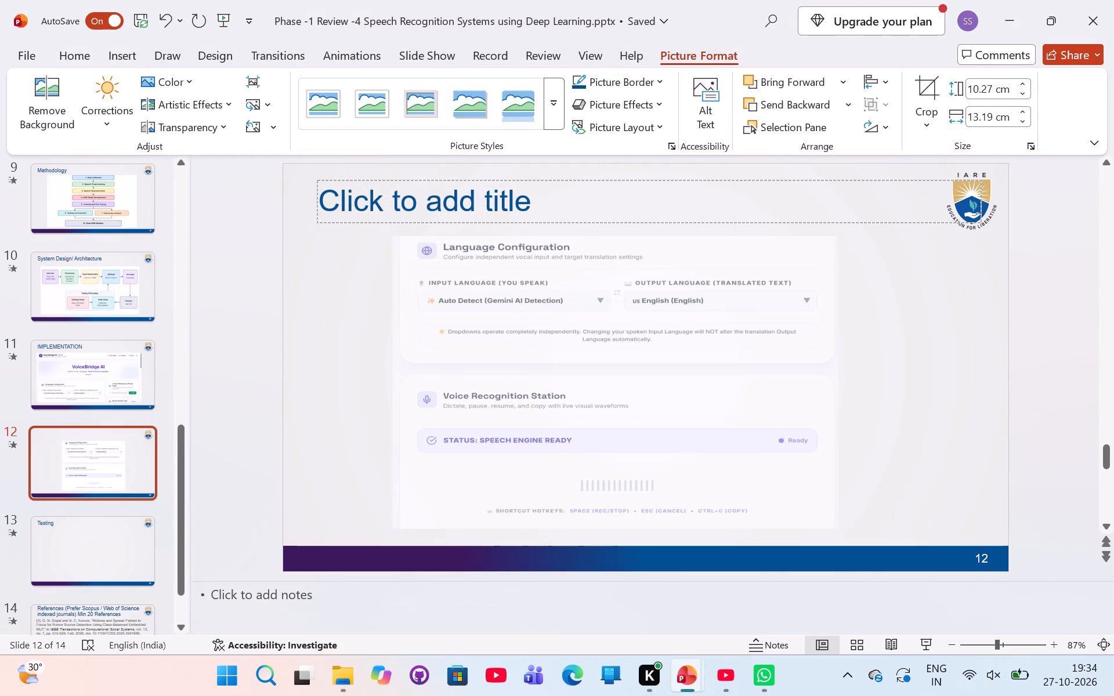
drag(388, 378, 373, 377)
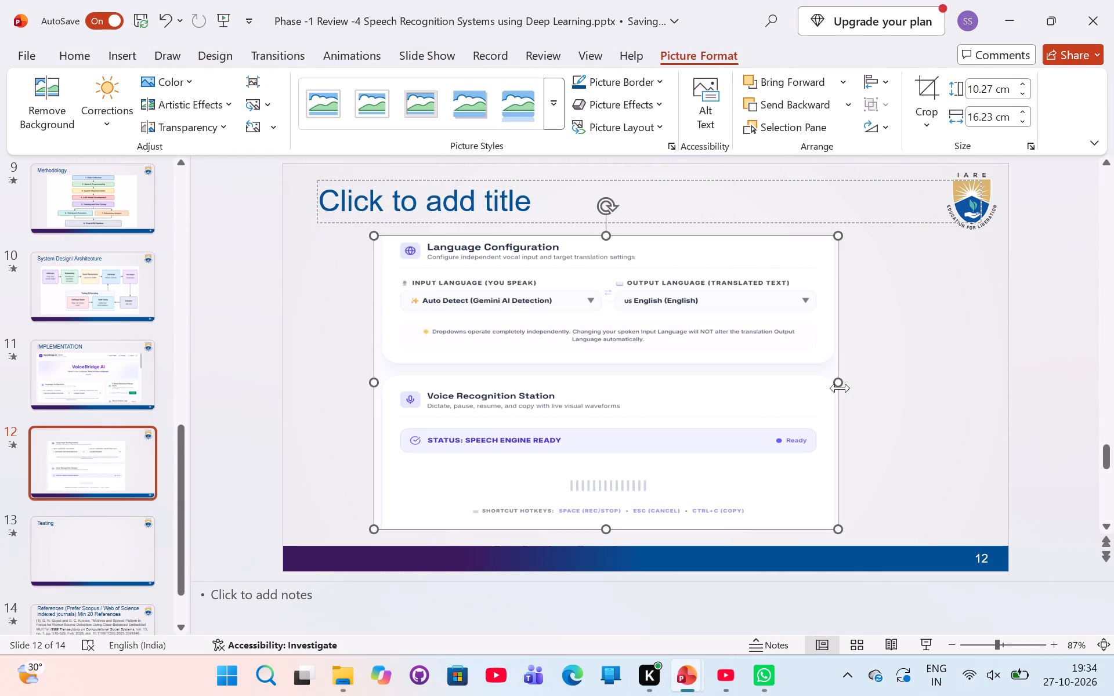
drag(840, 384, 887, 386)
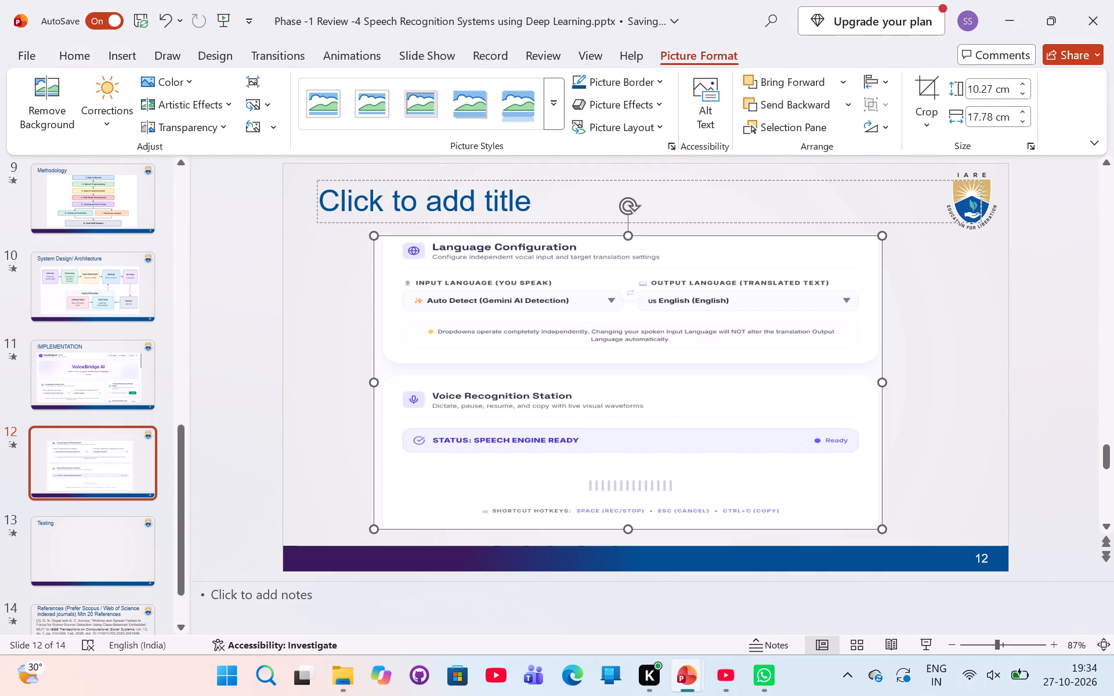
drag(630, 240, 630, 223)
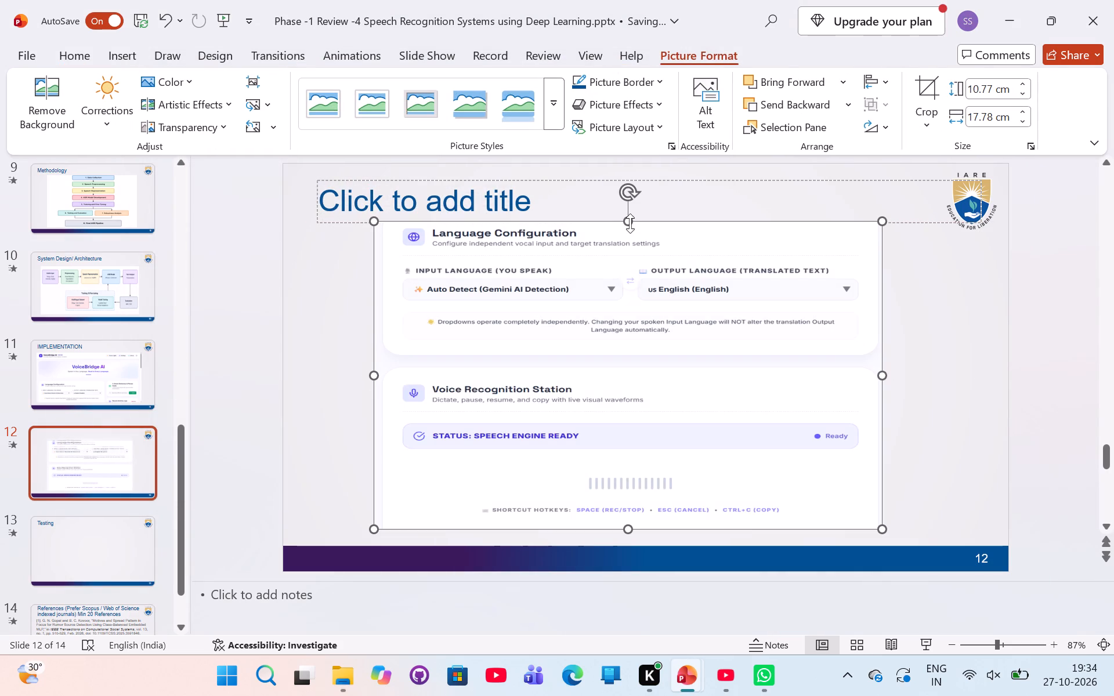
Switch to the Review-3 presentation and copy references [1] to [5] from its References slide 14.
click(94, 533)
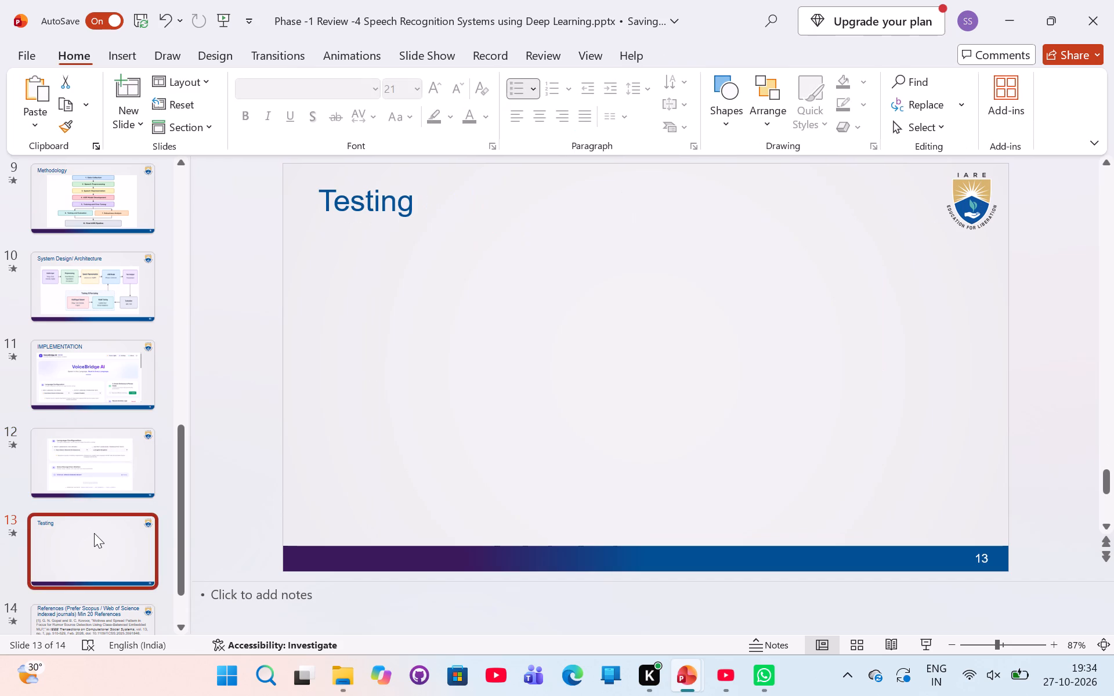
key(alt+Tab)
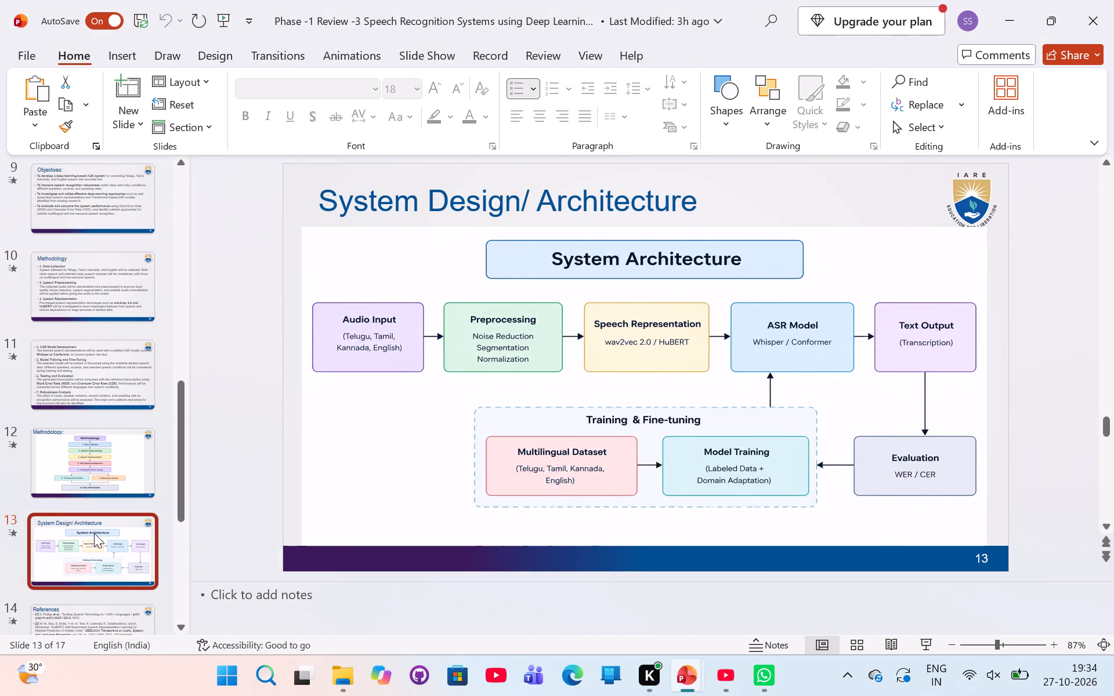
scroll(113, 521, down, 4)
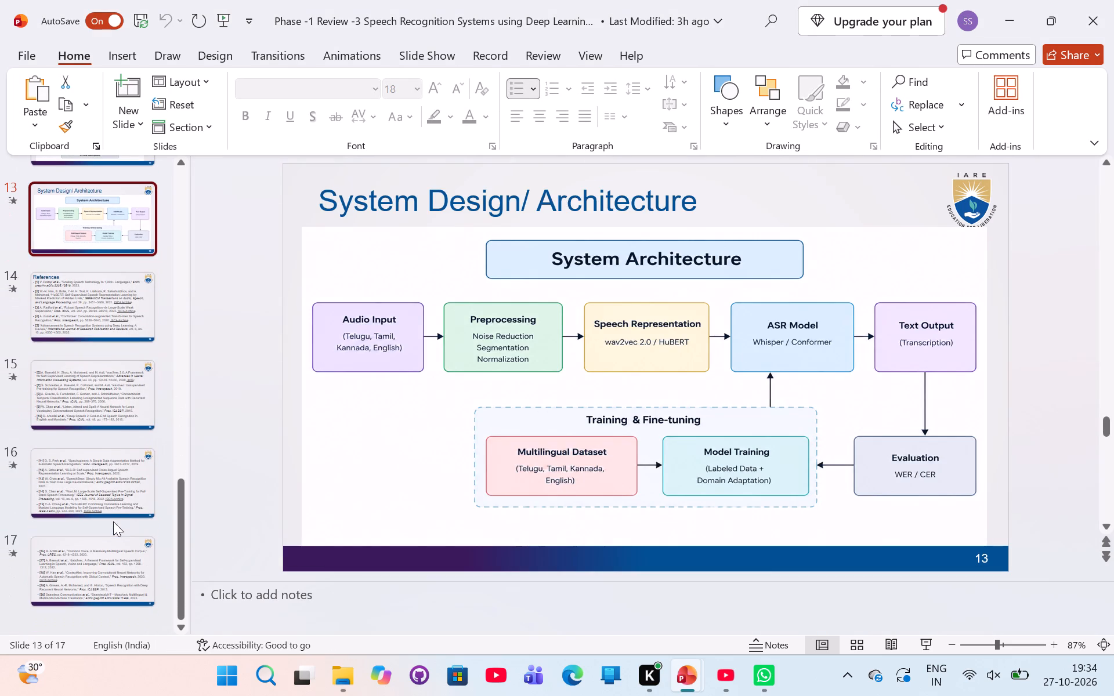
click(113, 326)
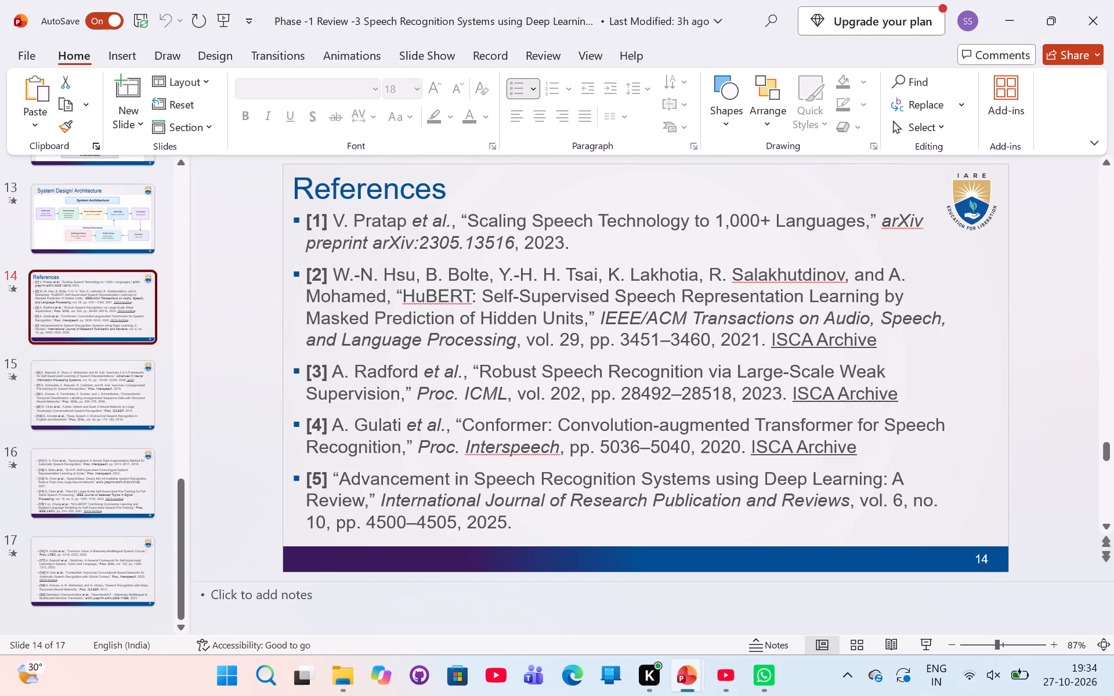
drag(308, 218, 509, 466)
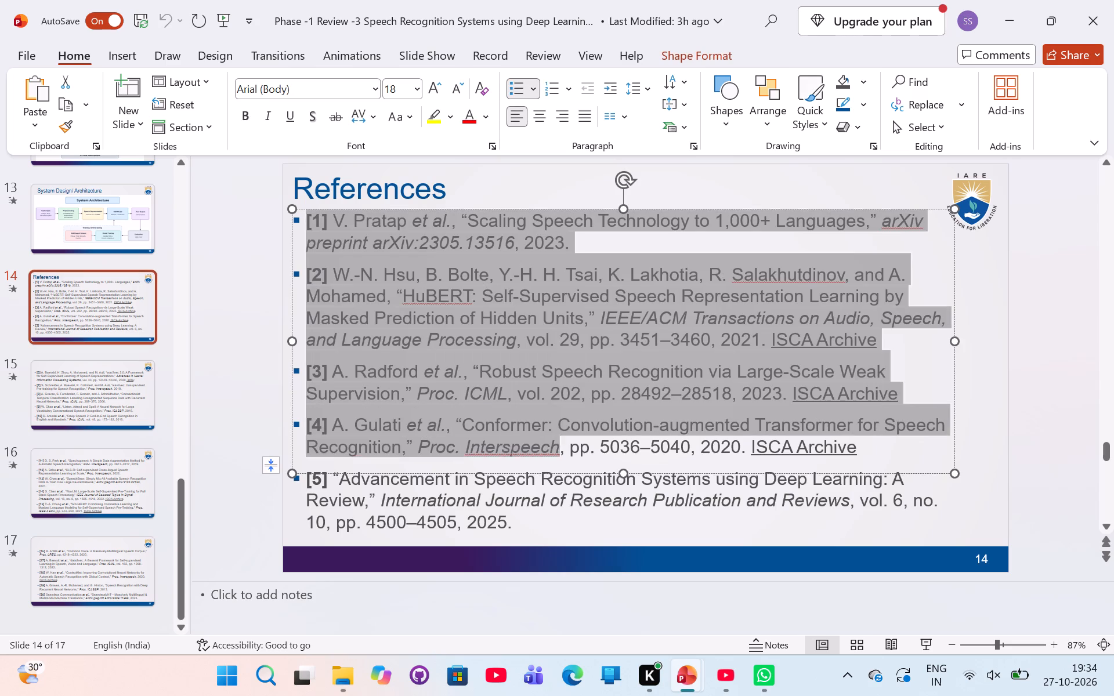
drag(509, 466, 527, 515)
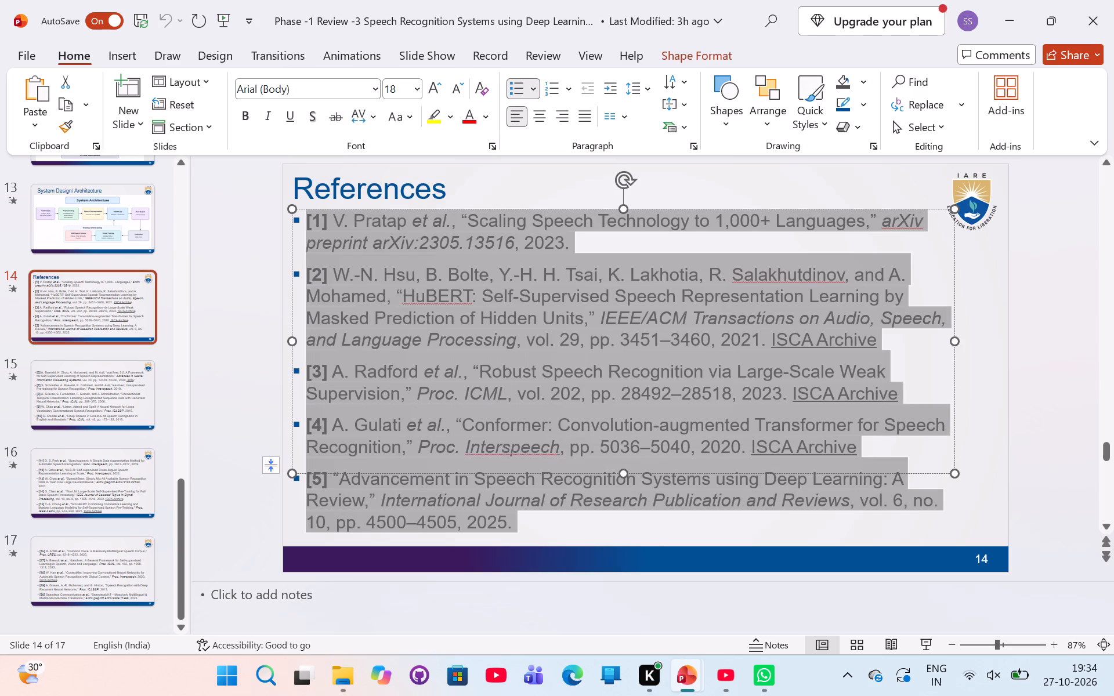
key(ctrl+c)
Return to the Review-4 presentation and shorten slide 14's title to just "References".
key(alt+Tab)
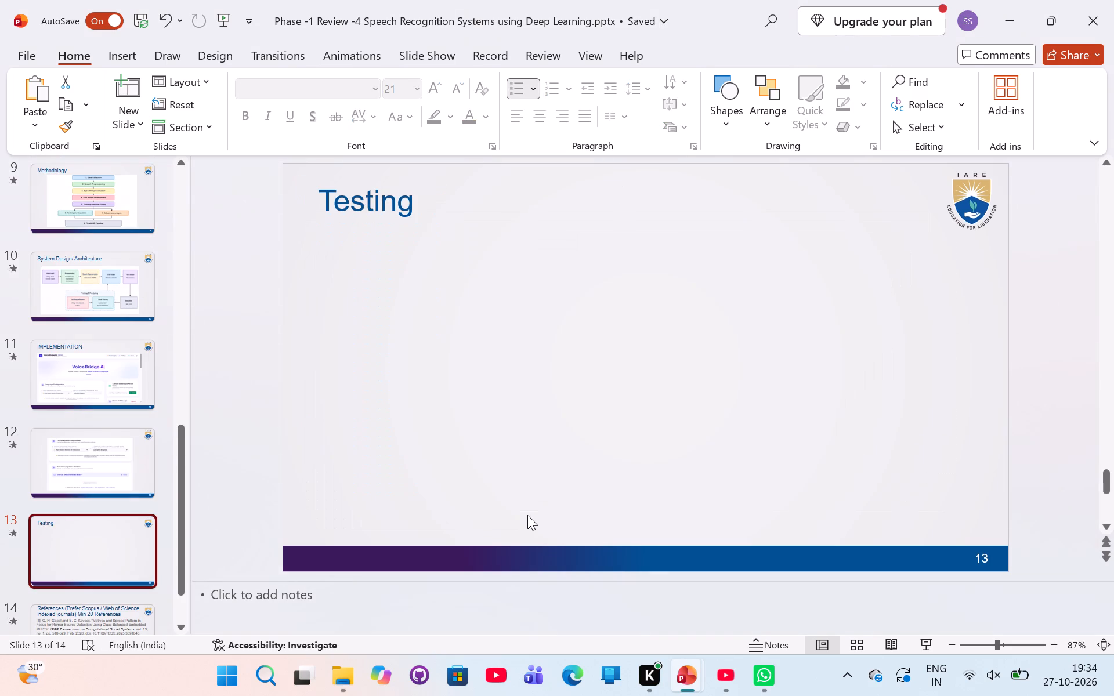
scroll(258, 554, down, 1)
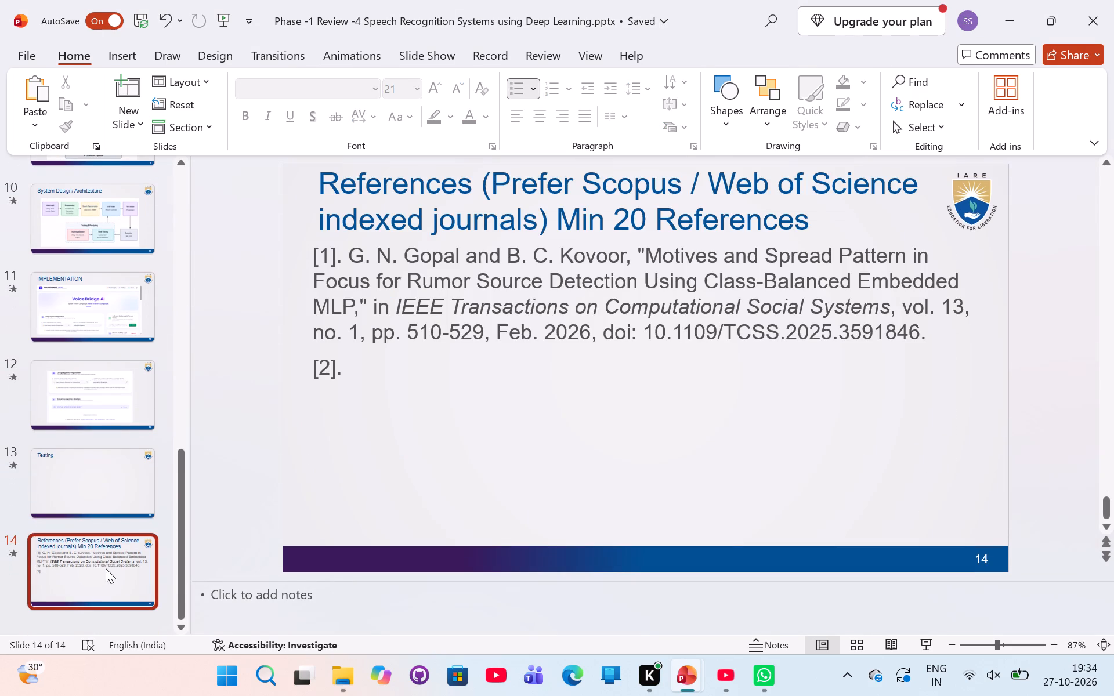
click(106, 568)
drag(818, 227, 480, 178)
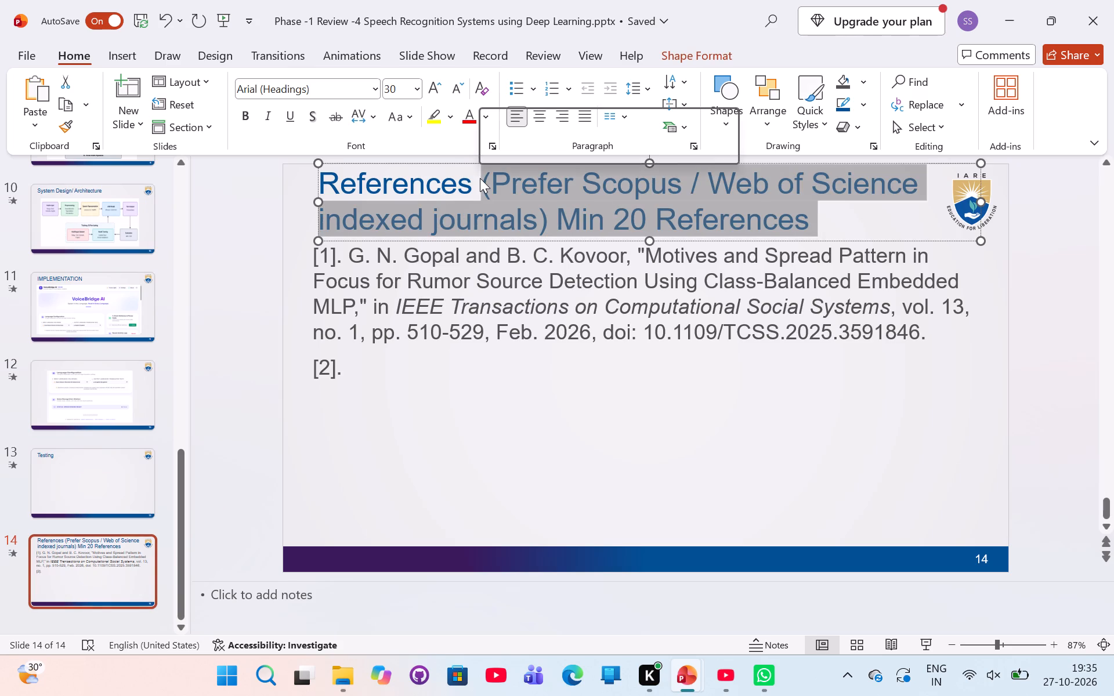
key(BackSpace)
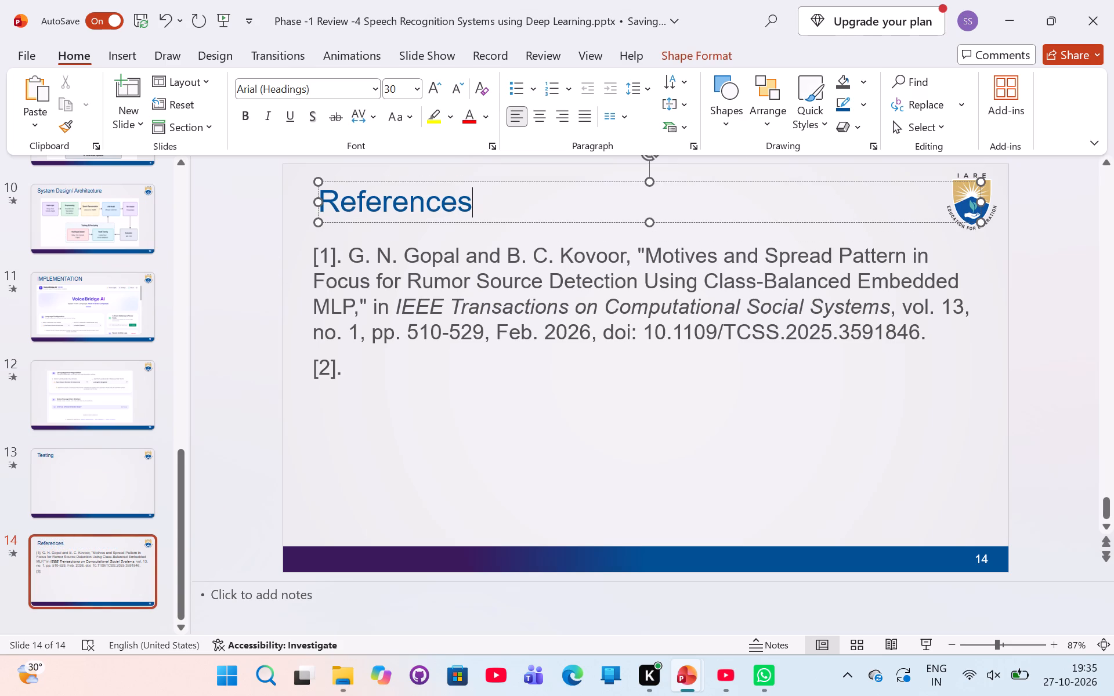
Replace slide 14's sample references with the copied references [1] to [5] and set the text to 16 pt.
drag(313, 248, 381, 422)
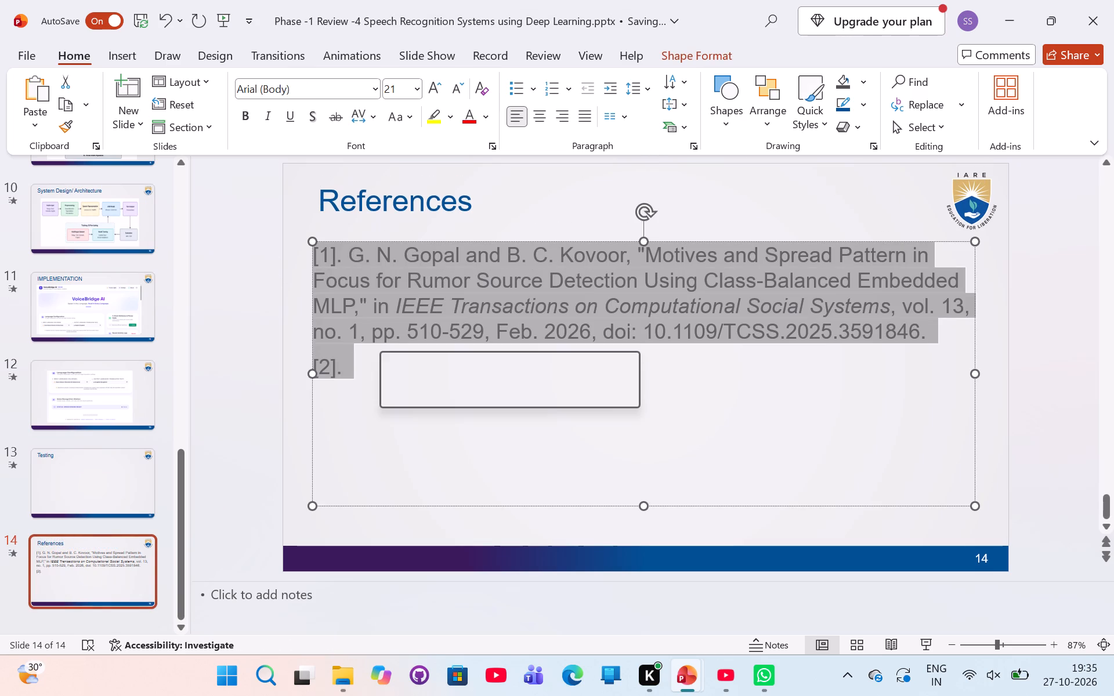
key(ctrl+v)
key(ctrl+a)
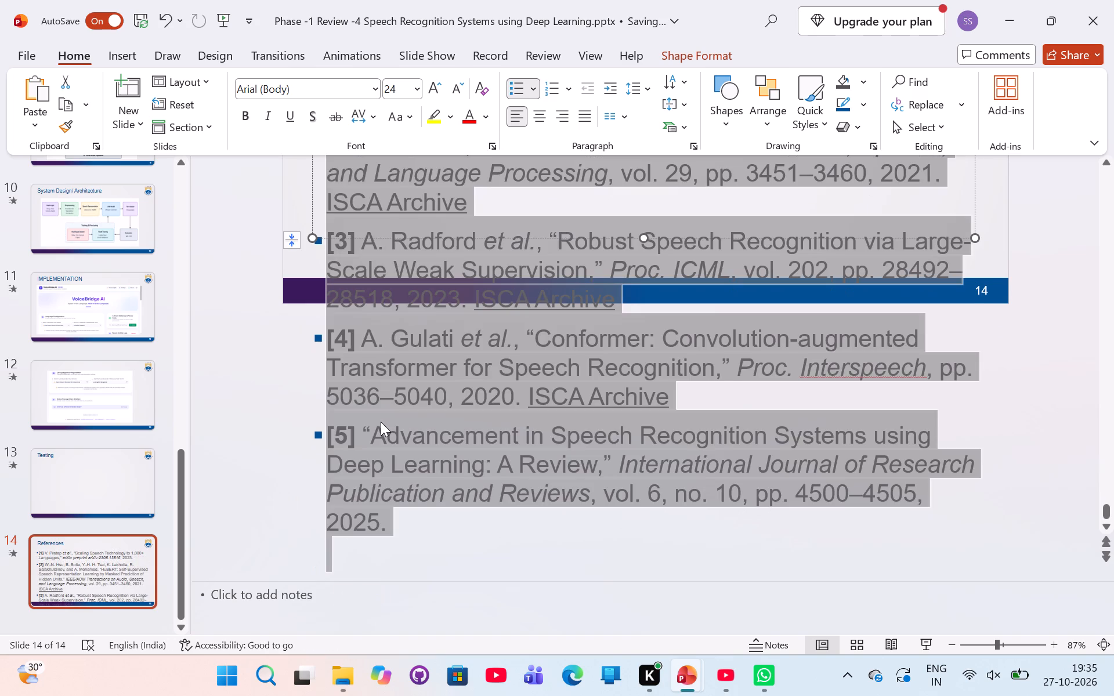
click(417, 93)
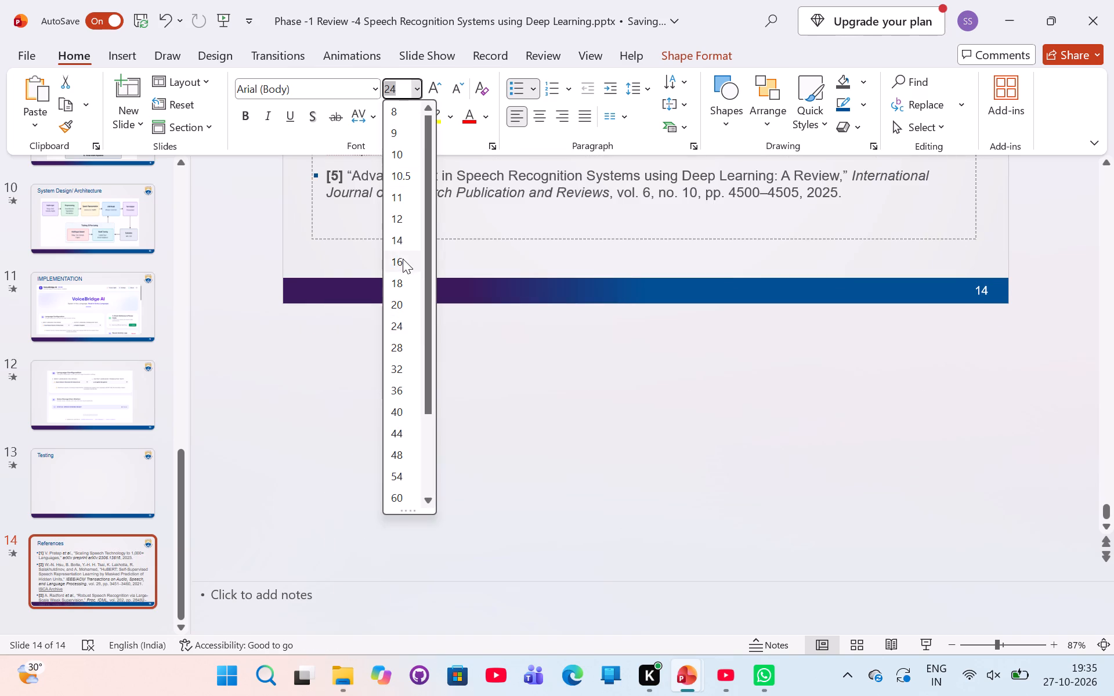
click(403, 259)
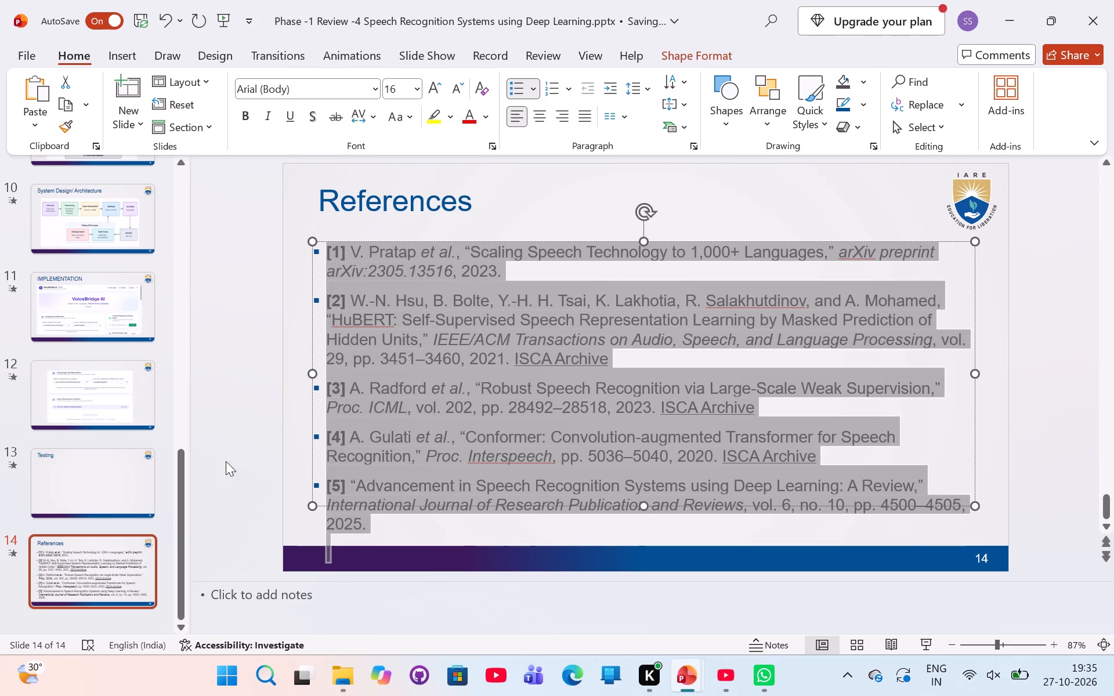
Add a new slide after the References slide and apply the 5_Head Only Slide layout to it.
right_click(117, 579)
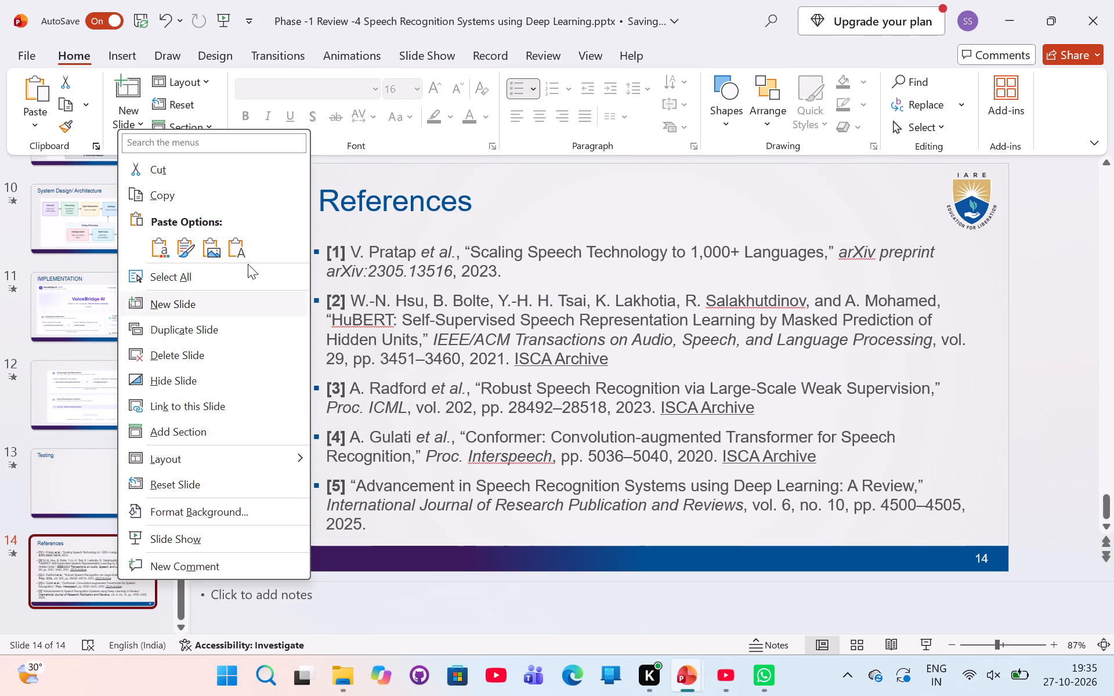
click(194, 307)
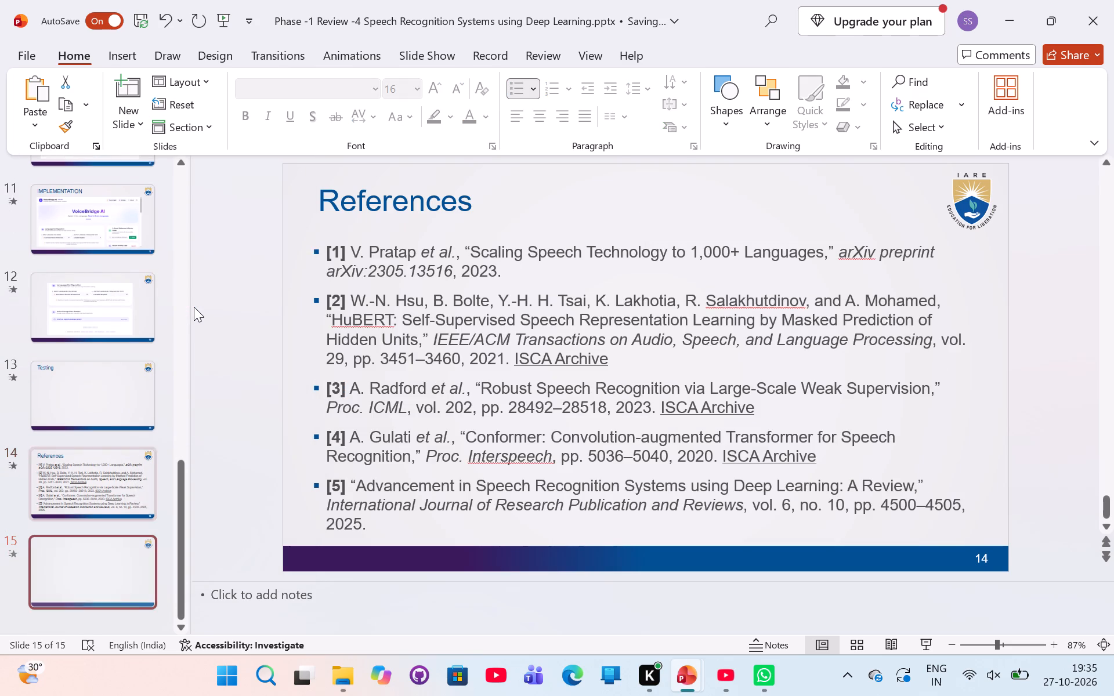
key(alt+Tab)
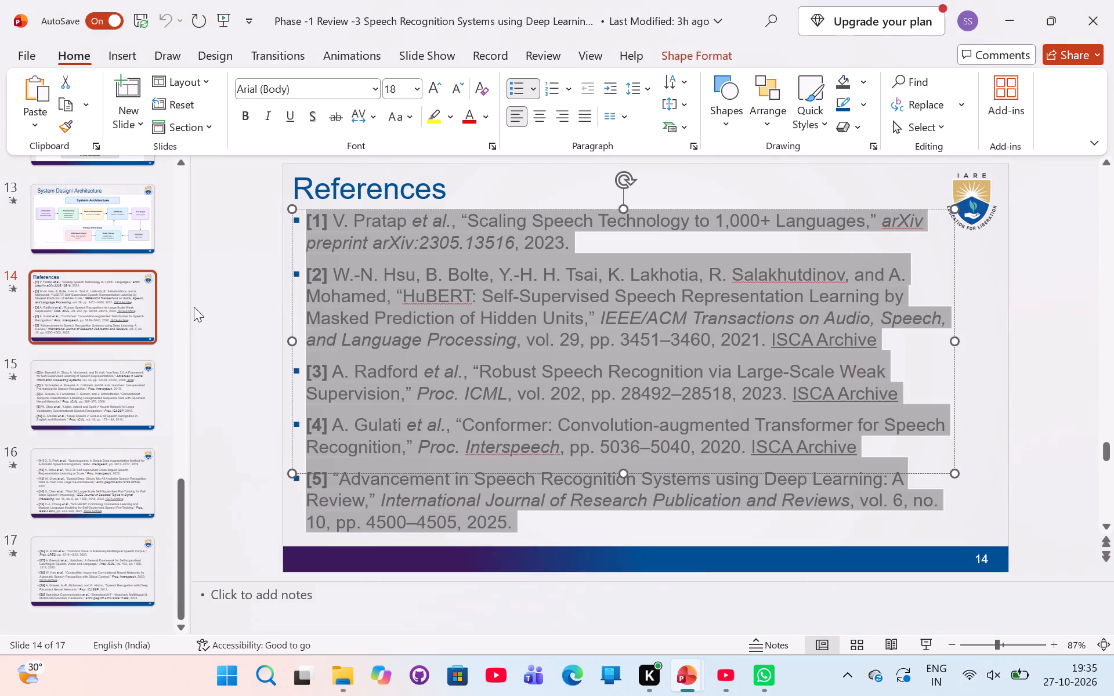
key(alt+Tab)
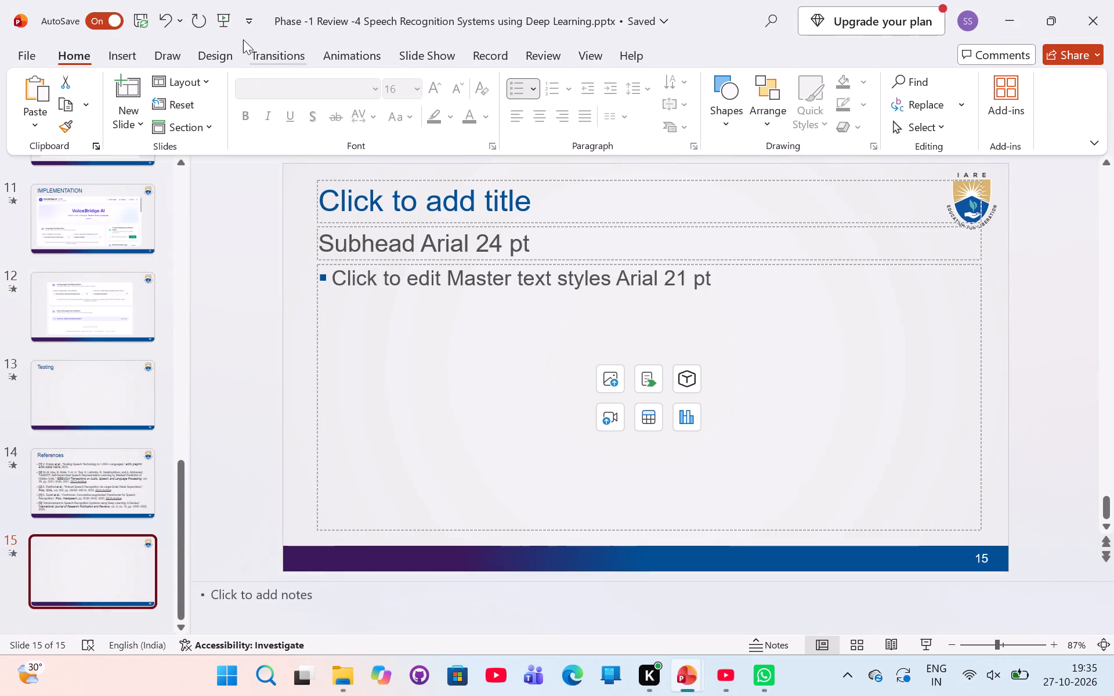
click(197, 83)
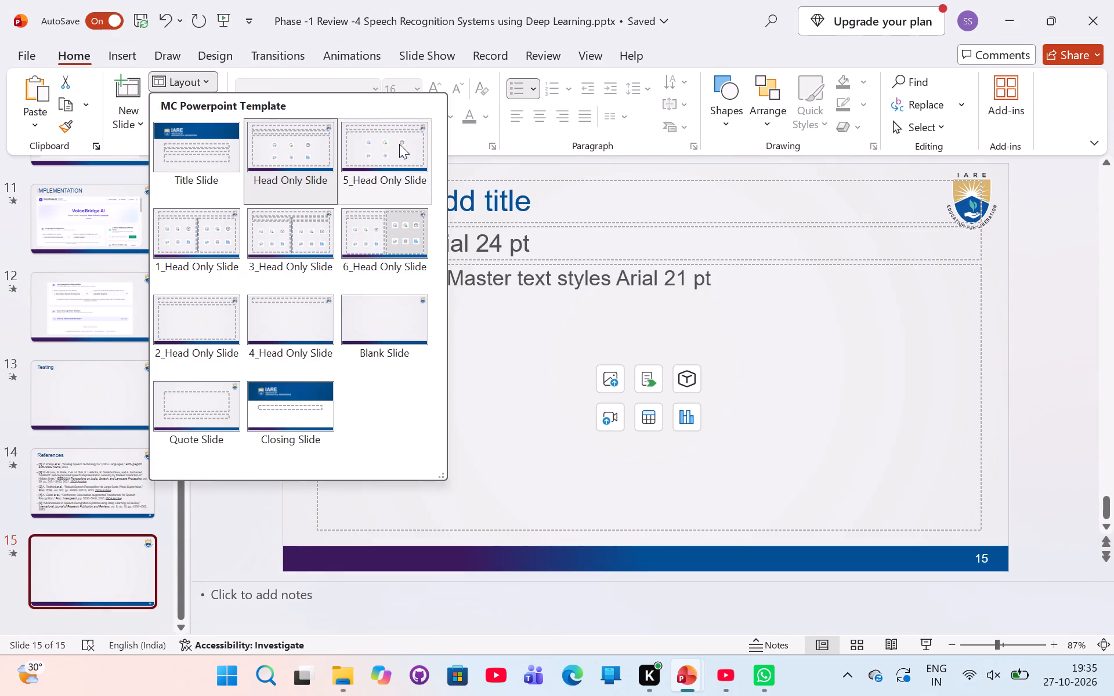
click(399, 144)
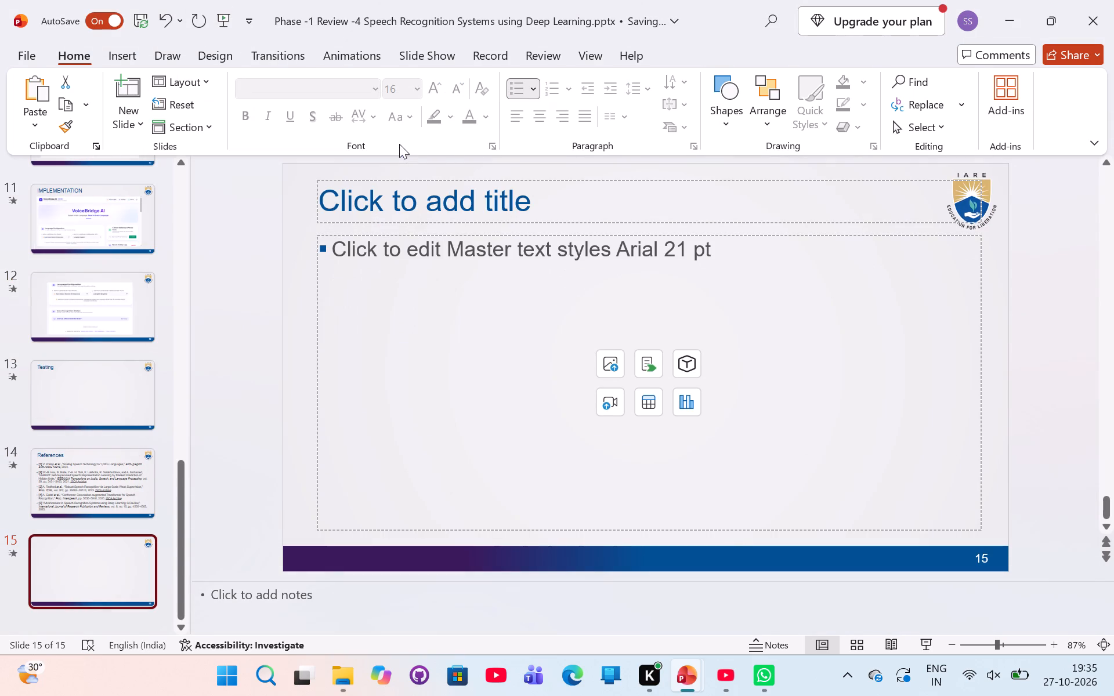
Copy references [6] to [10] from Review-3's slide 15 into the body of Review-4's slide 15 and set the text to 16 pt.
key(alt+Tab)
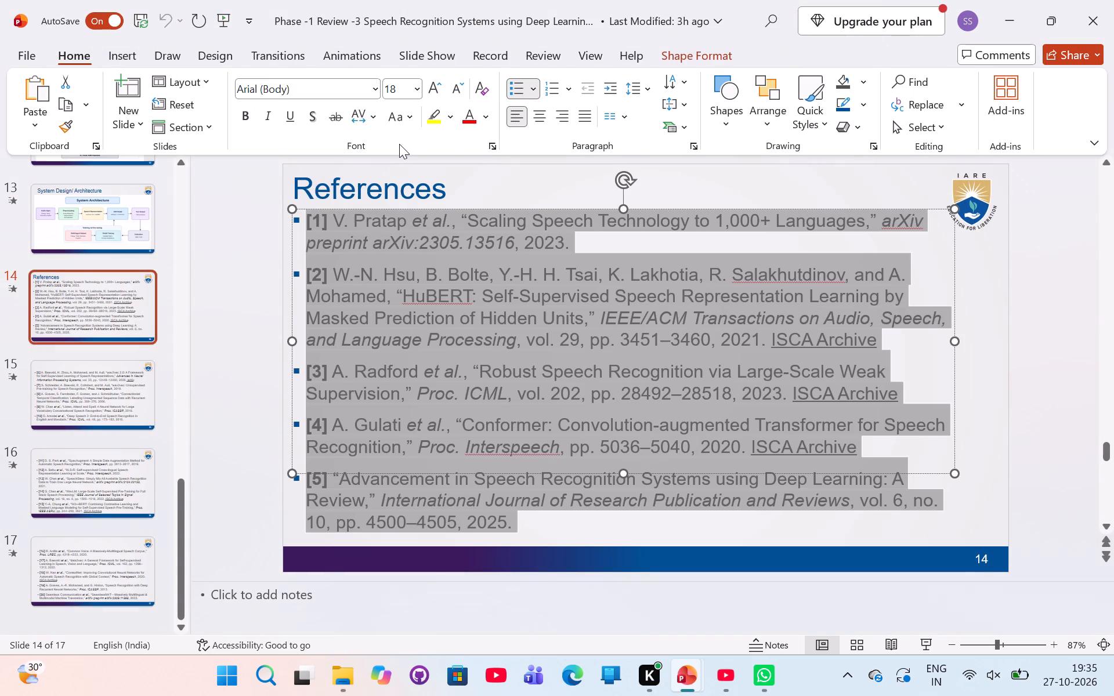
click(118, 370)
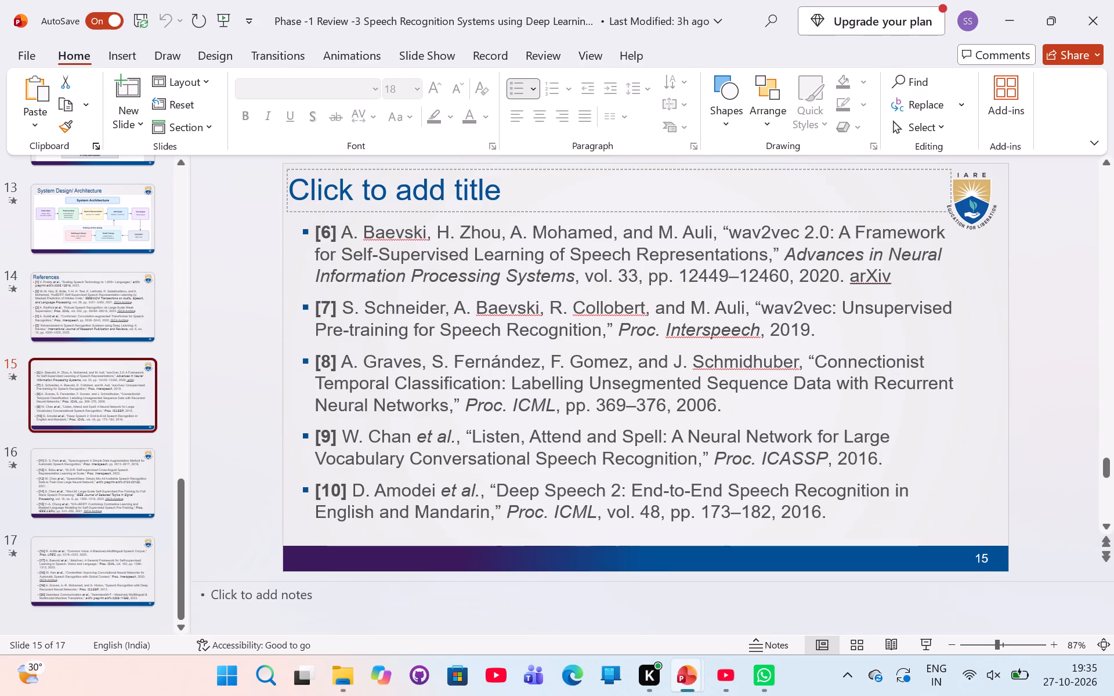
click(458, 291)
key(ctrl+a)
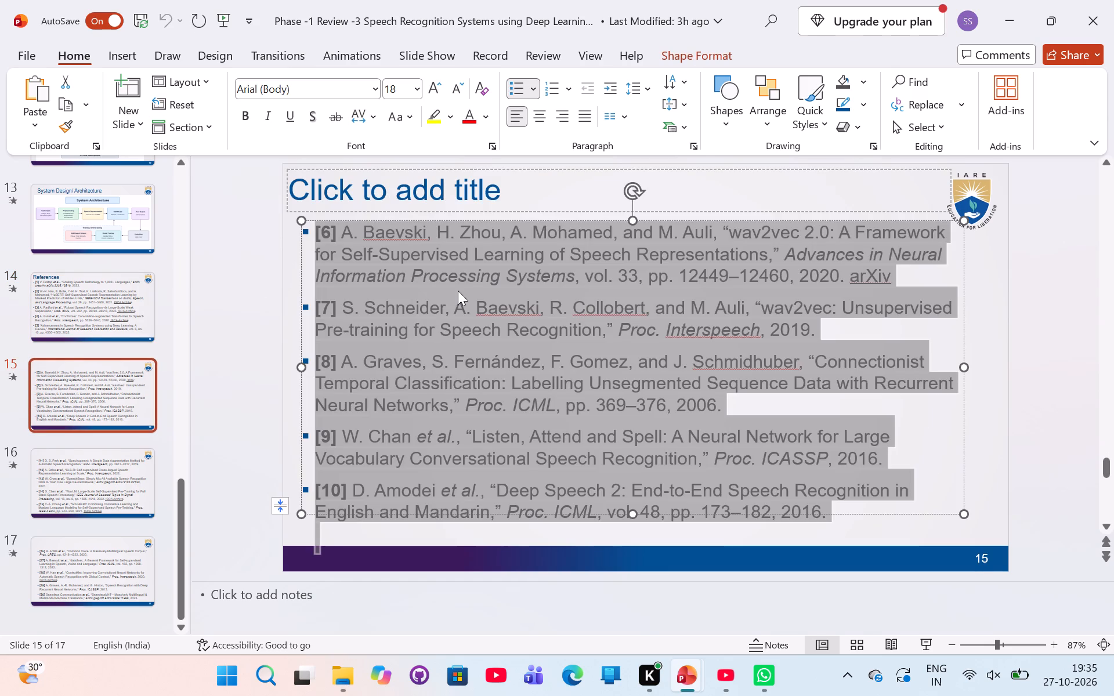
key(ctrl+c)
key(alt+Tab)
click(458, 291)
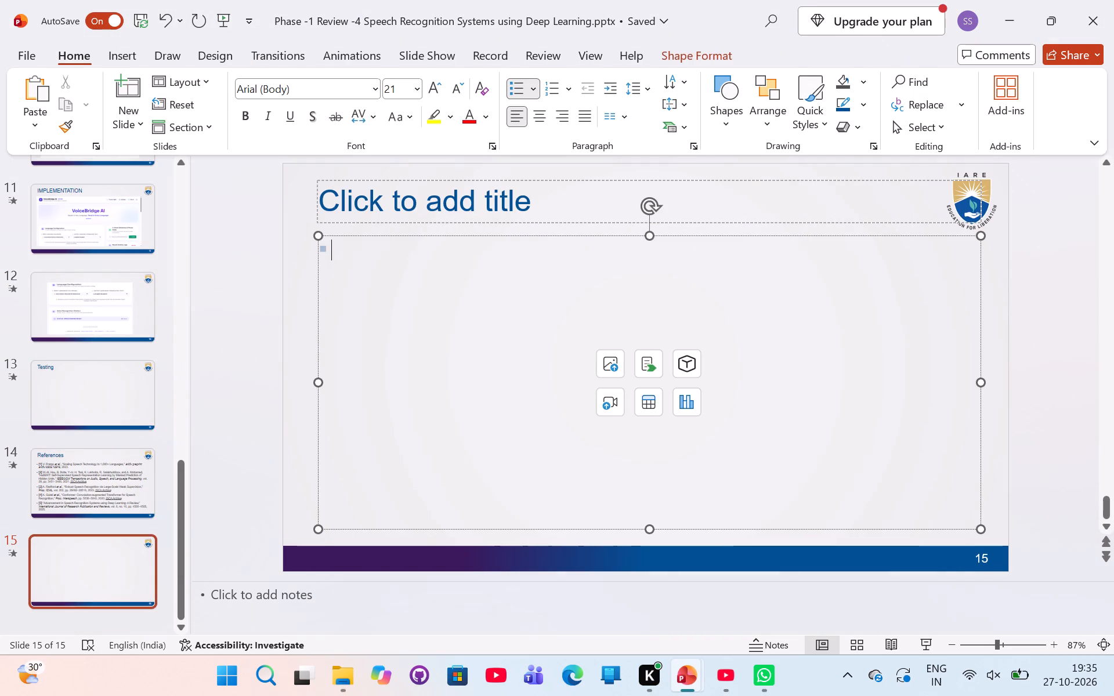
key(ctrl+v)
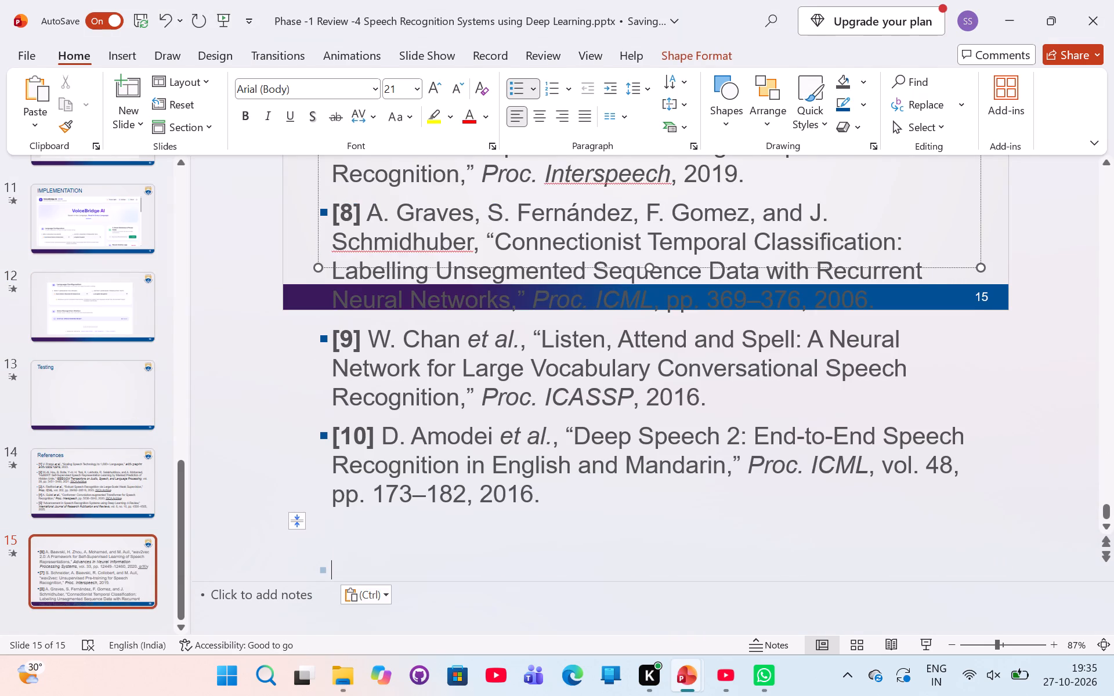
key(ctrl+a)
click(421, 87)
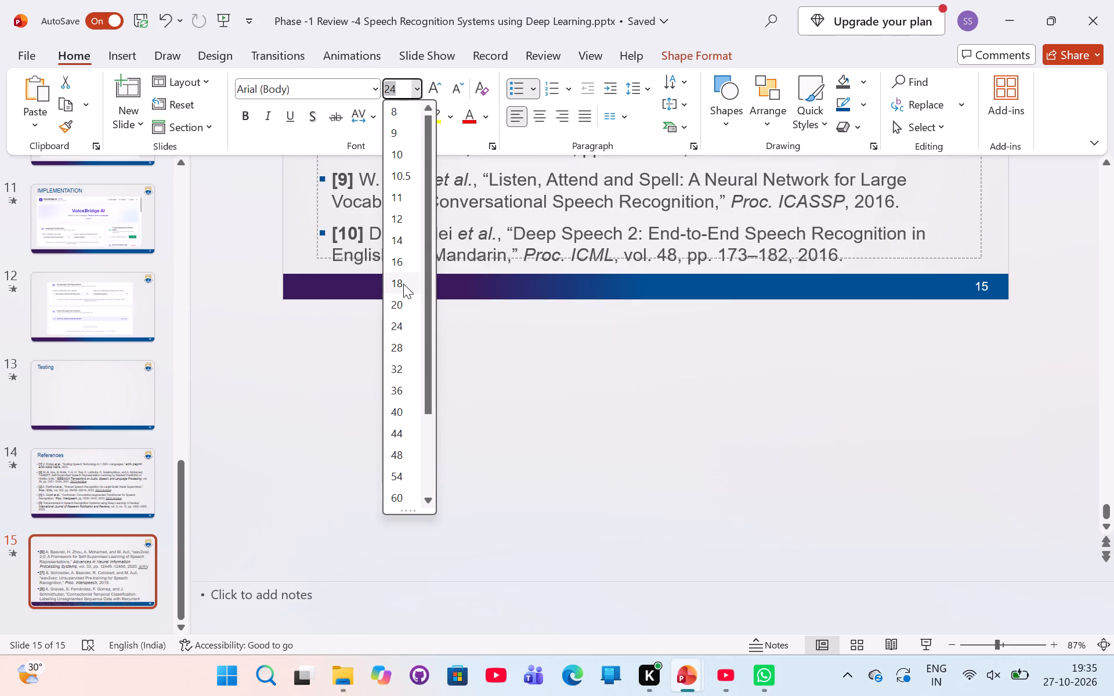
click(405, 268)
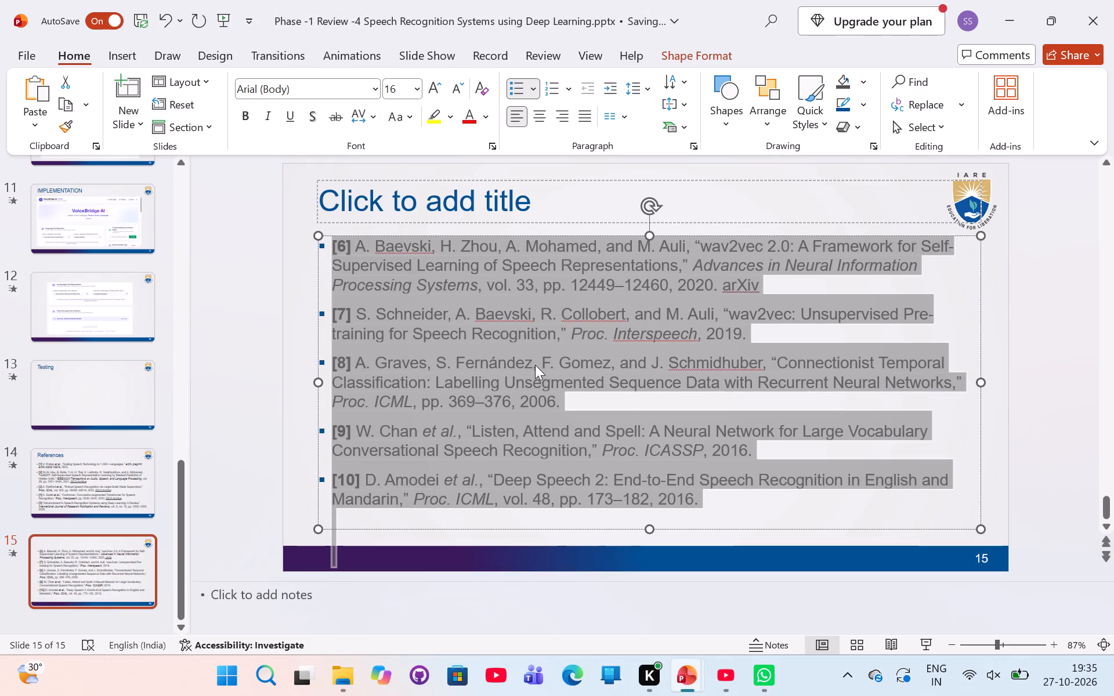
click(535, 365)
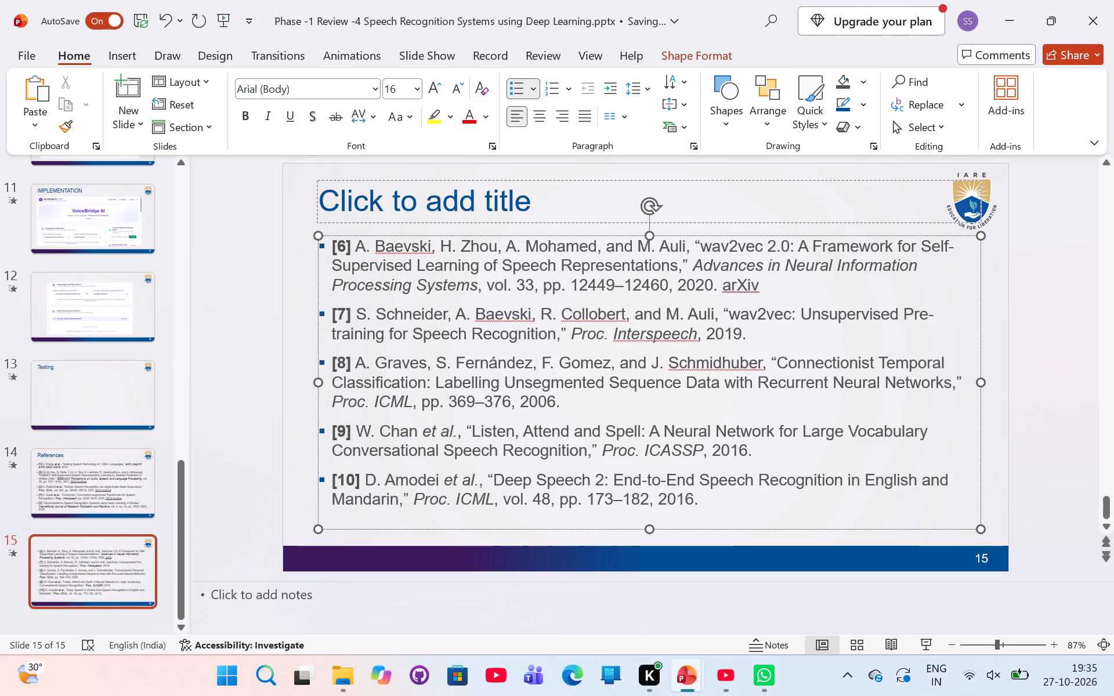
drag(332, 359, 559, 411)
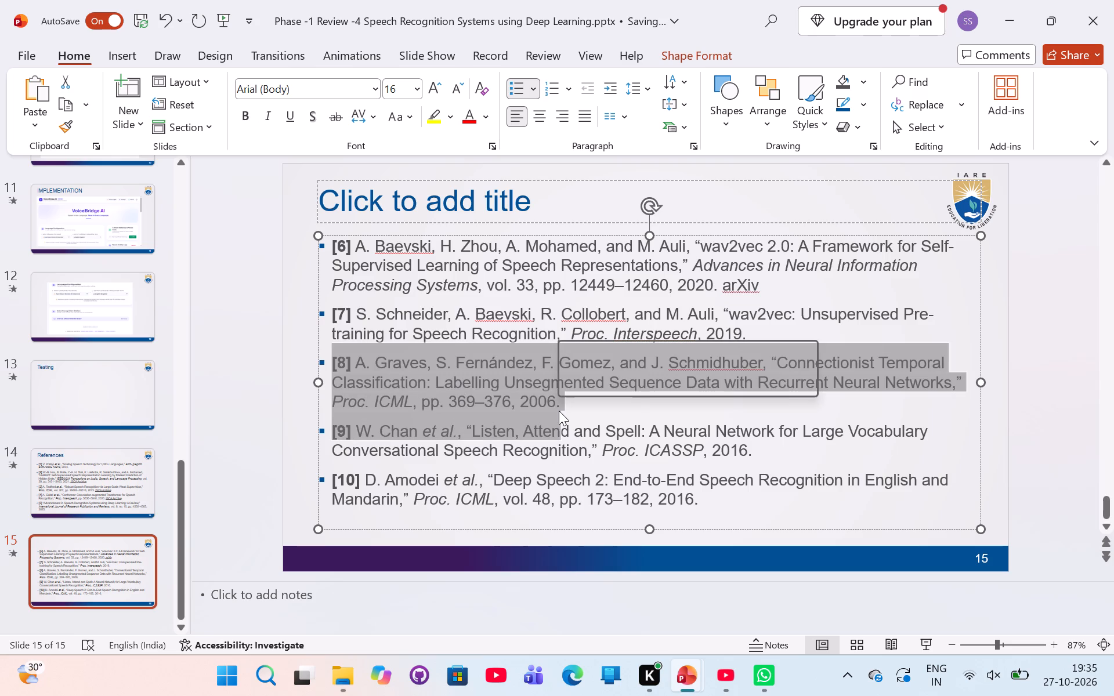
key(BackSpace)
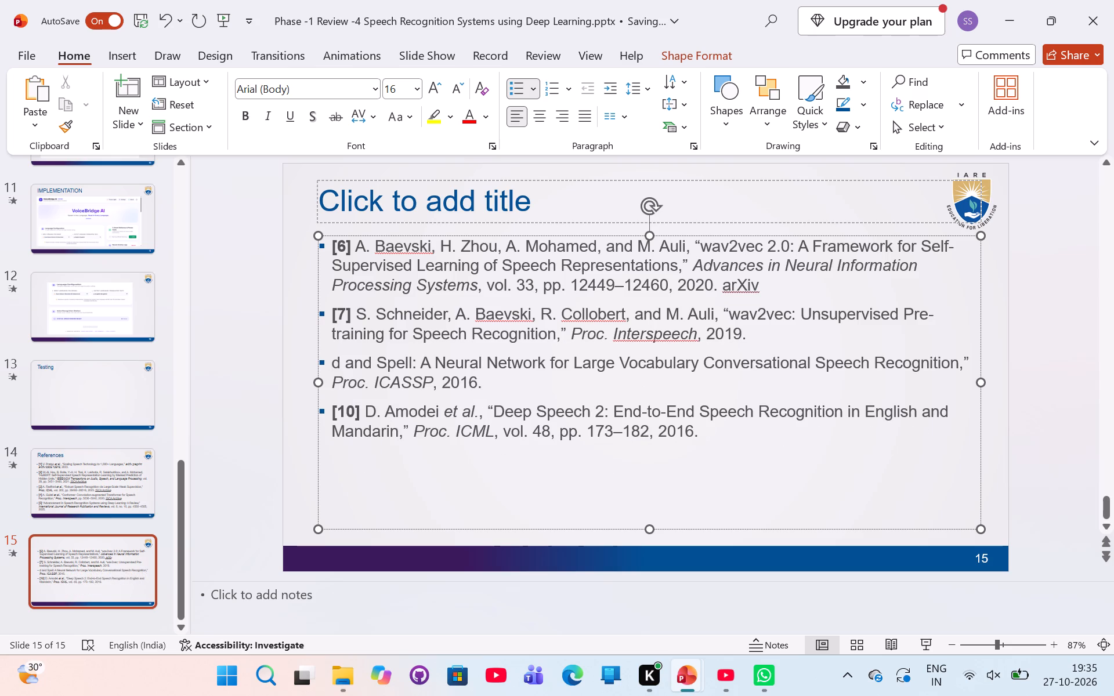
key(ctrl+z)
Delete the whole of reference [8], on Connectionist Temporal Classification, from slide 15.
click(590, 405)
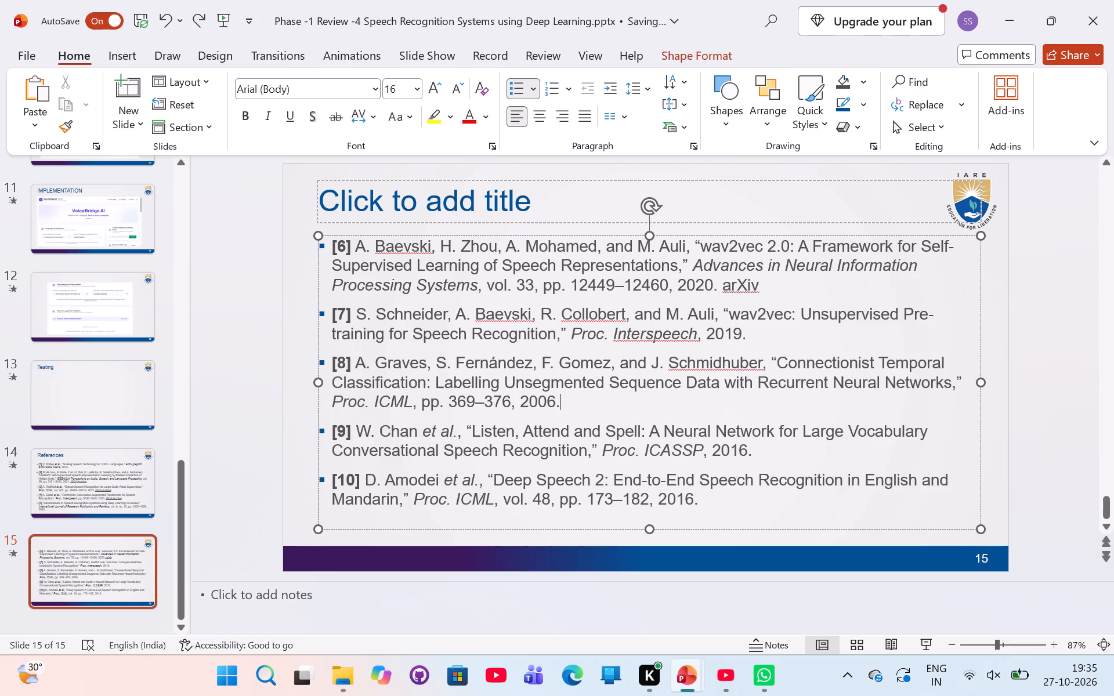
drag(562, 403, 352, 370)
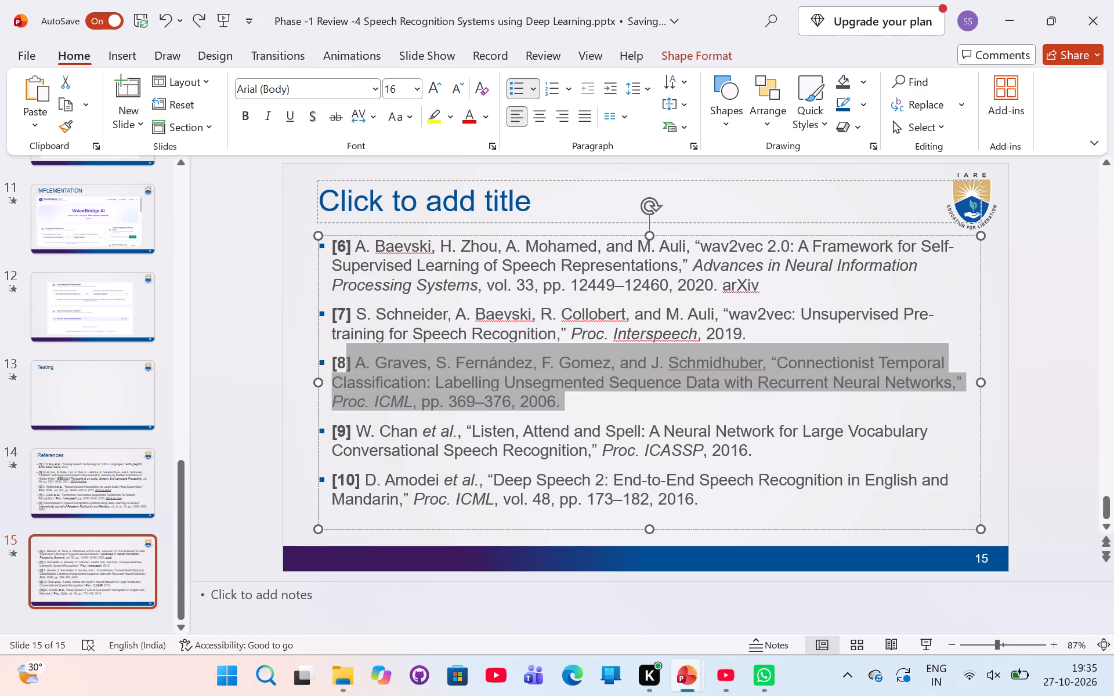
drag(352, 370, 286, 367)
key(BackSpace)
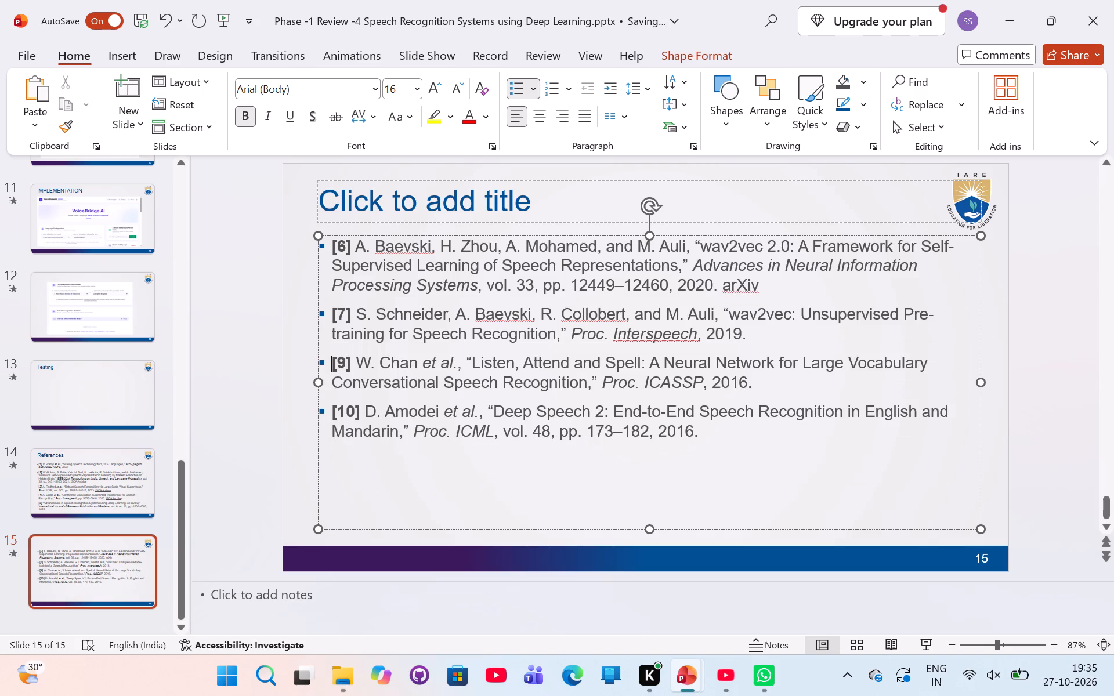
Renumber the "Listen, Attend and Spell" reference on slide 15 as [8].
click(347, 362)
key(BackSpace)
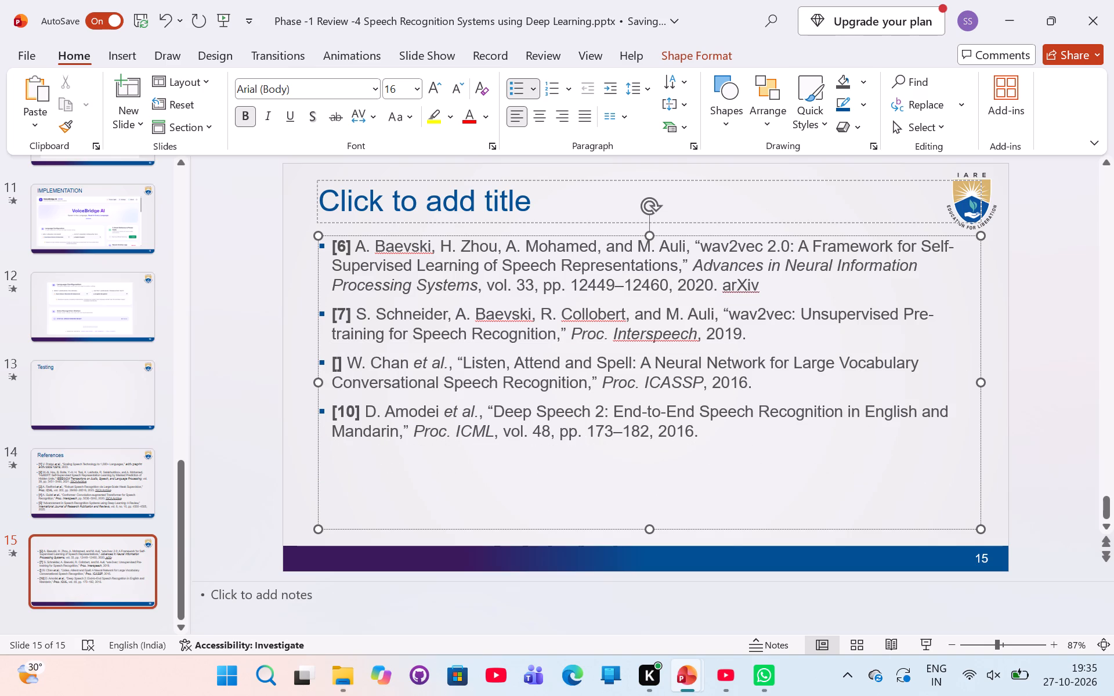
key(8)
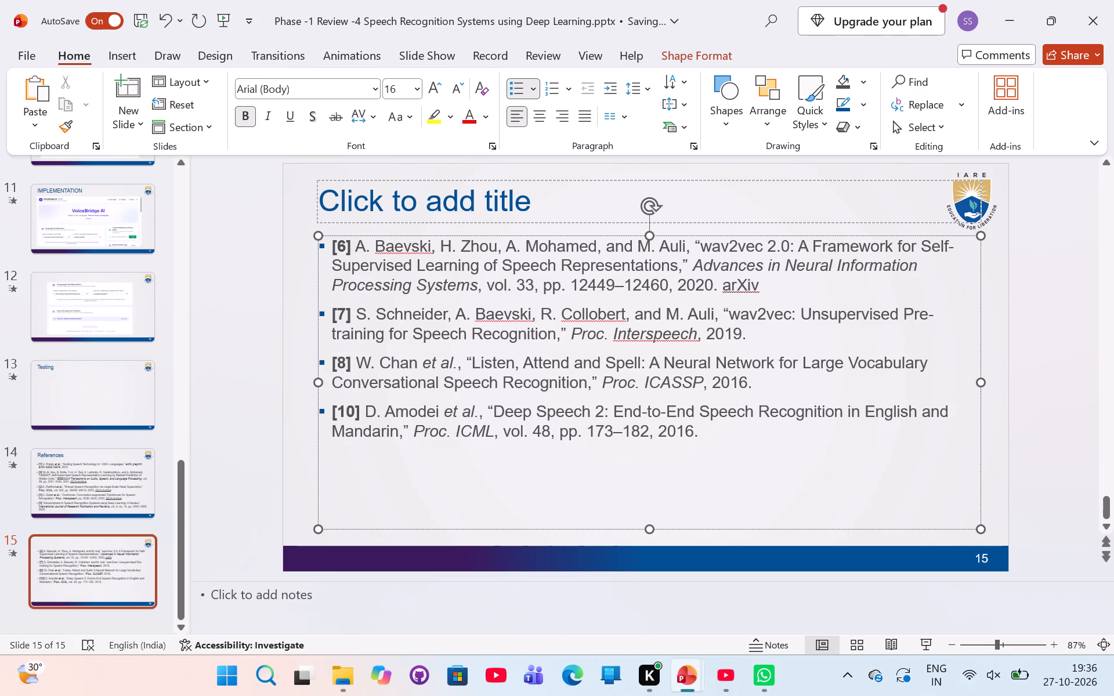
Renumber the "Deep Speech 2" reference on slide 15 as [9].
click(355, 410)
key(BackSpace)
key(BackSpace)
key(9)
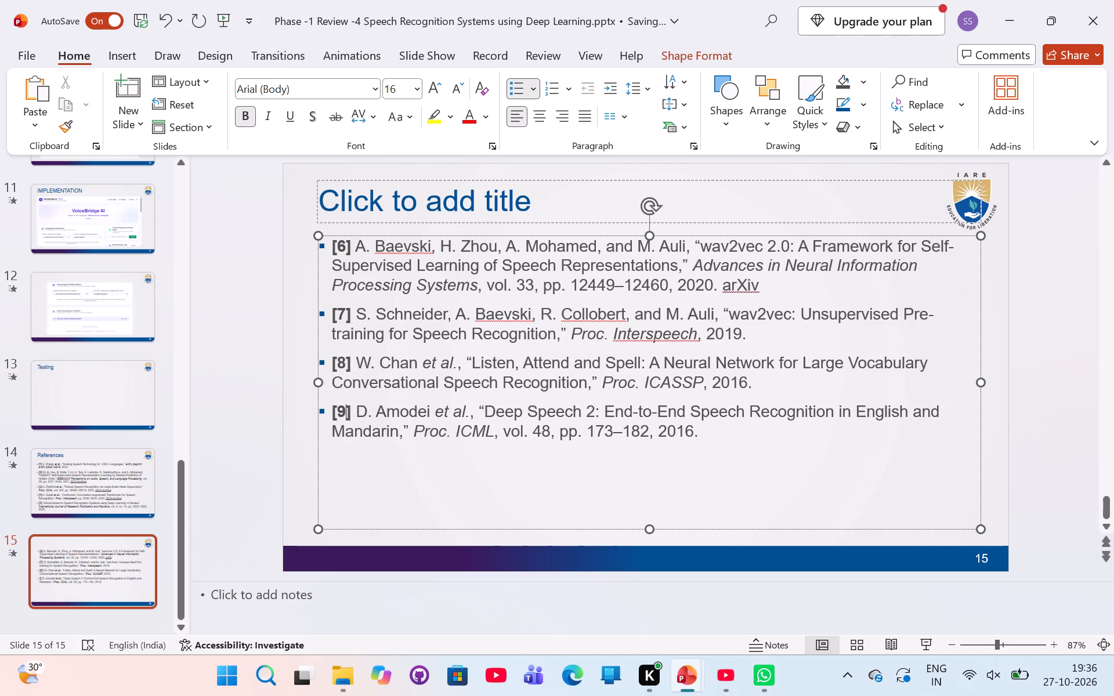
Add a new slide after slide 15 to hold the next set of references.
scroll(158, 485, down, 1)
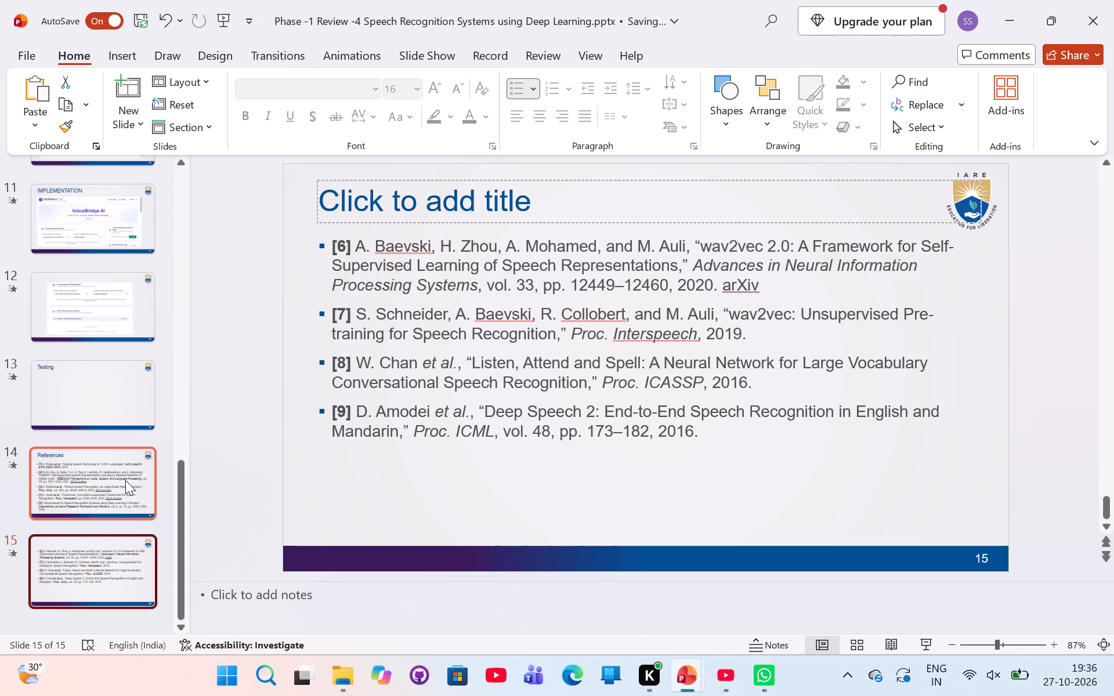
click(100, 565)
right_click(100, 565)
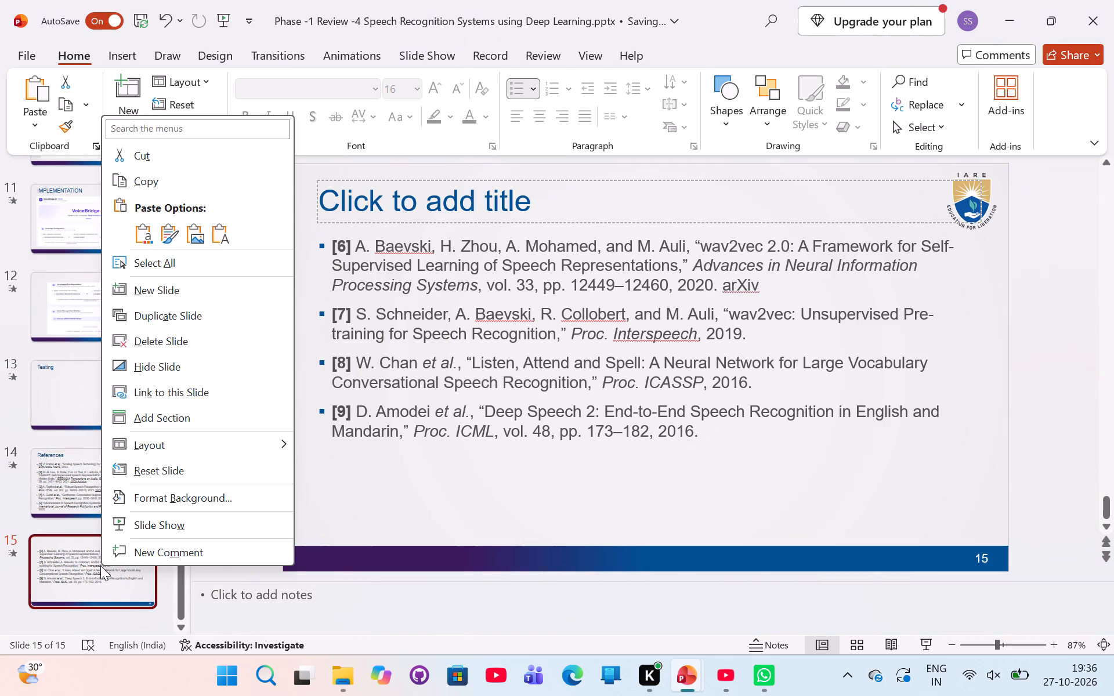
click(188, 294)
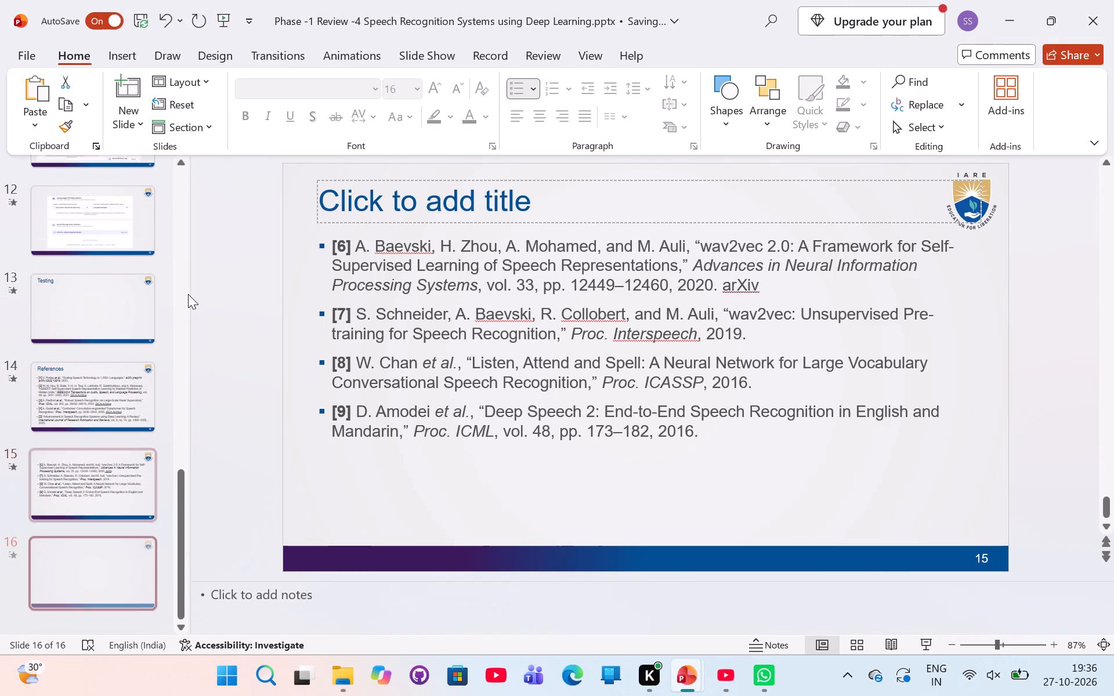
Copy references [11] to [15] from Review-3's slide 16 into the body of Review-4's slide 16 and set the text to 16 pt.
key(alt+Tab)
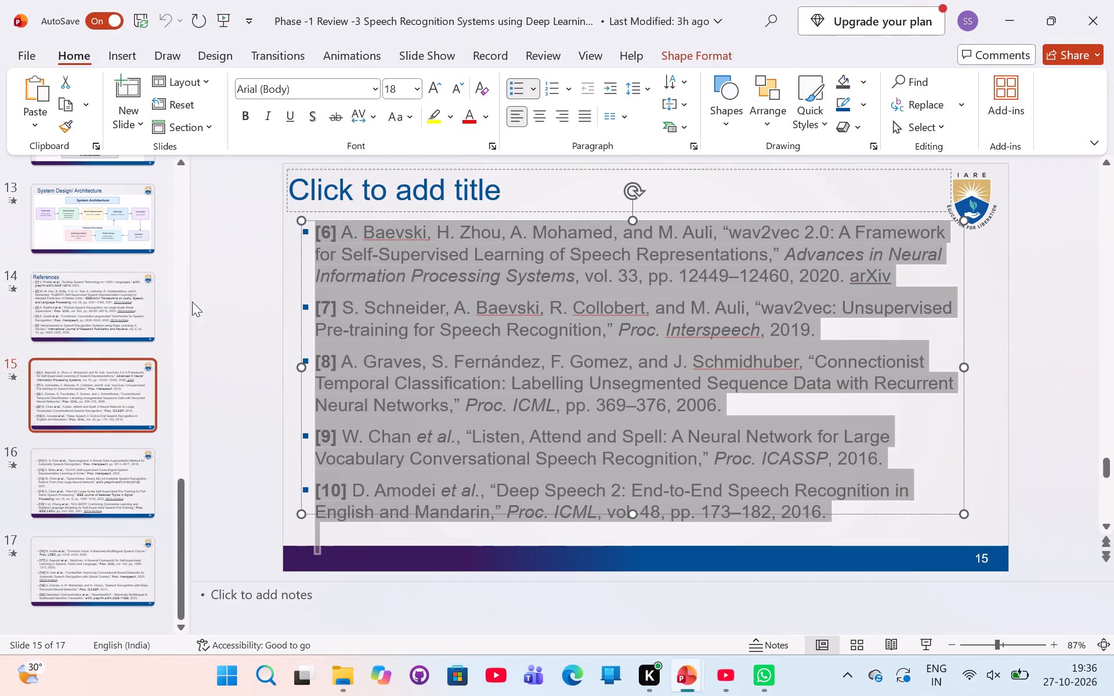
click(104, 490)
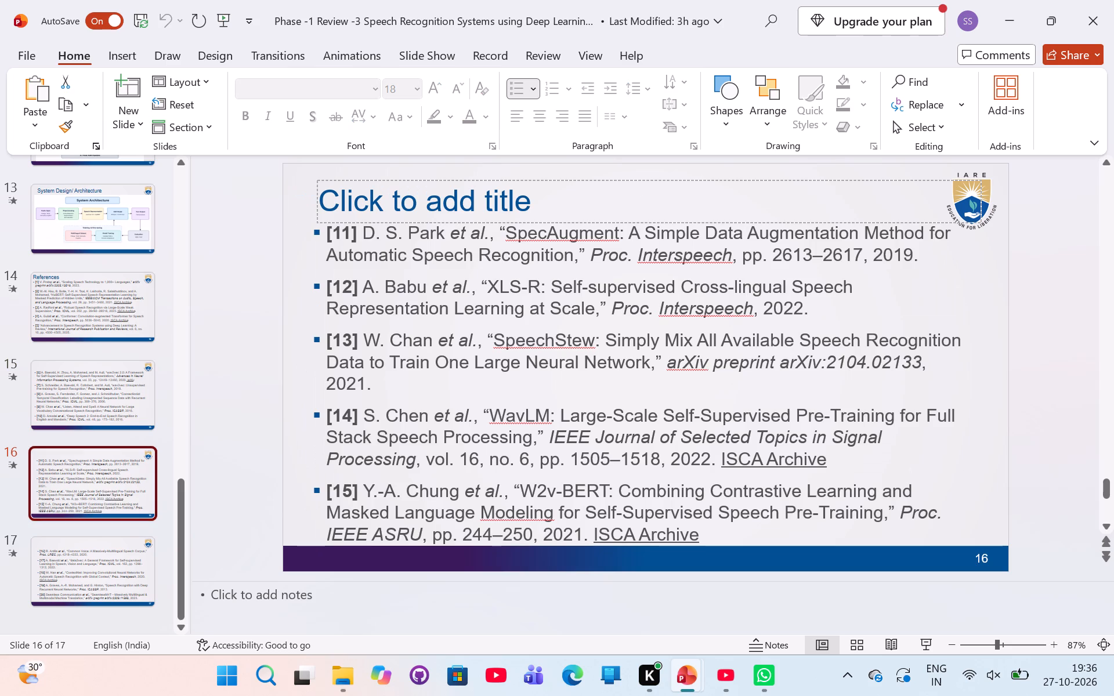
click(421, 352)
key(ctrl+a)
key(ctrl+c)
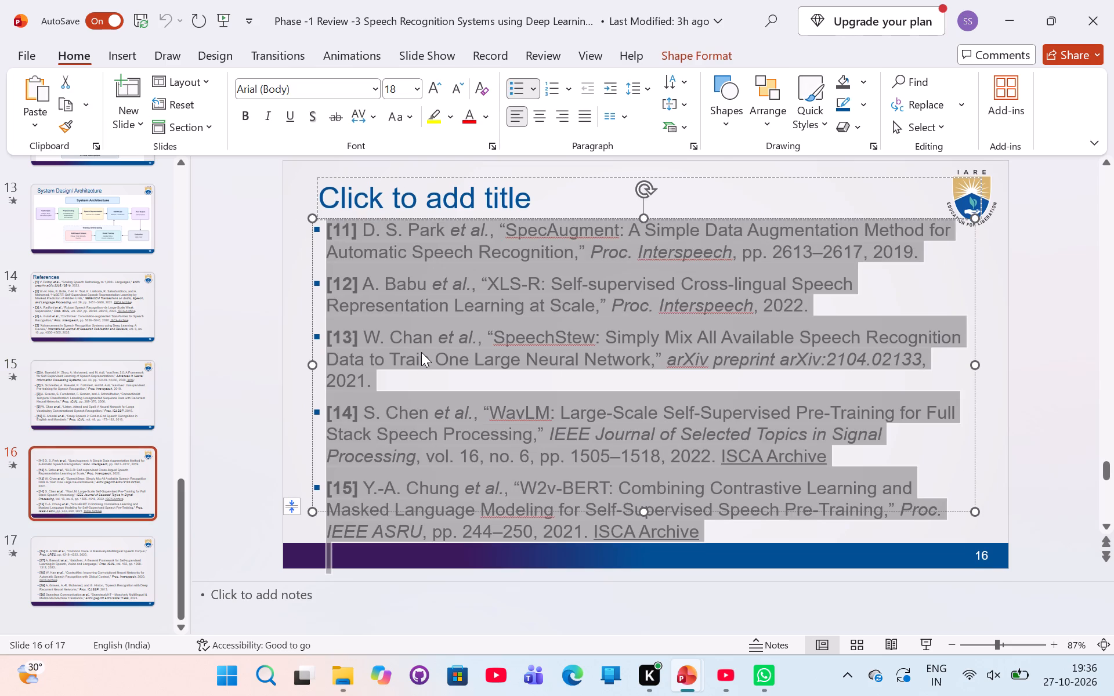
key(alt+Tab)
click(421, 352)
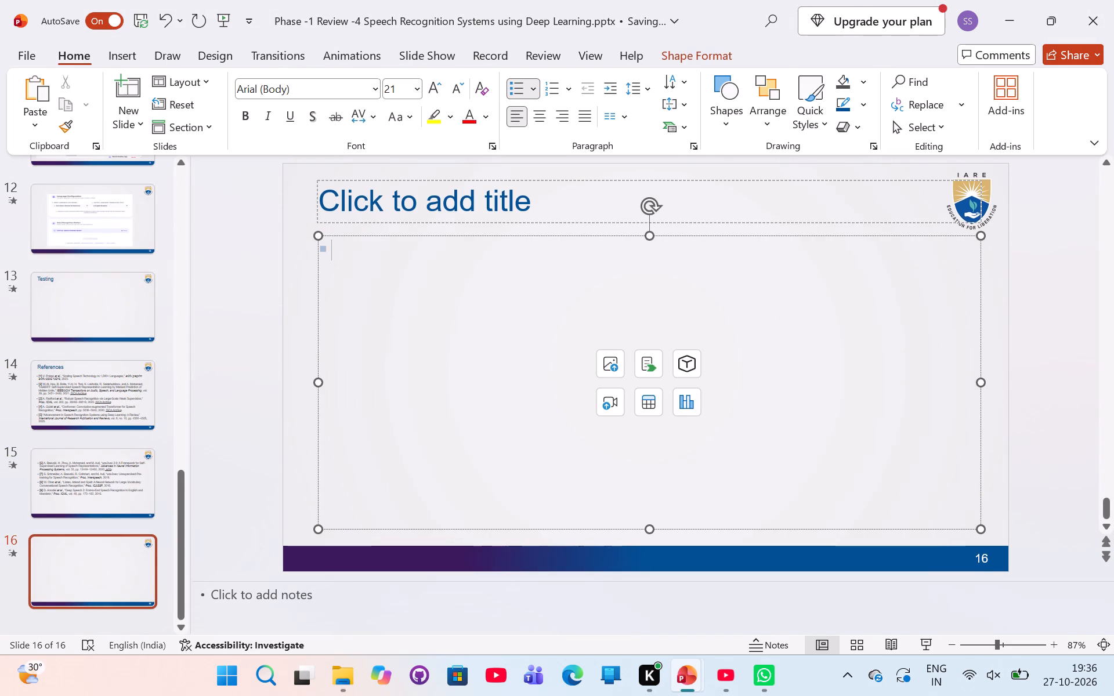
key(ctrl+v)
key(ctrl+a)
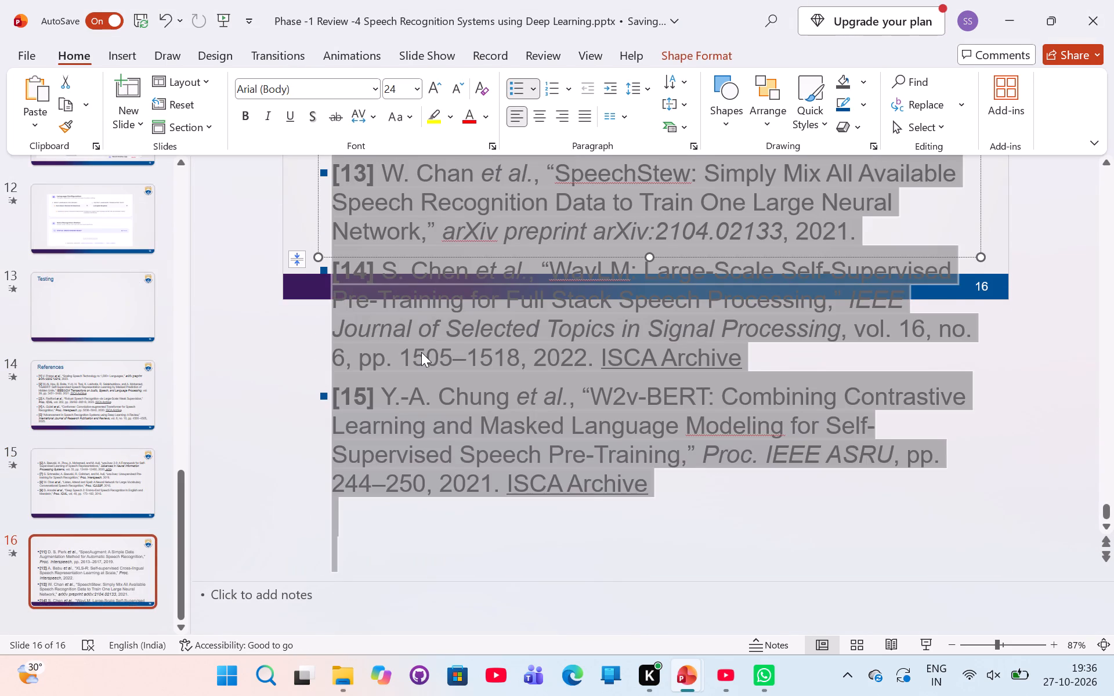
click(417, 84)
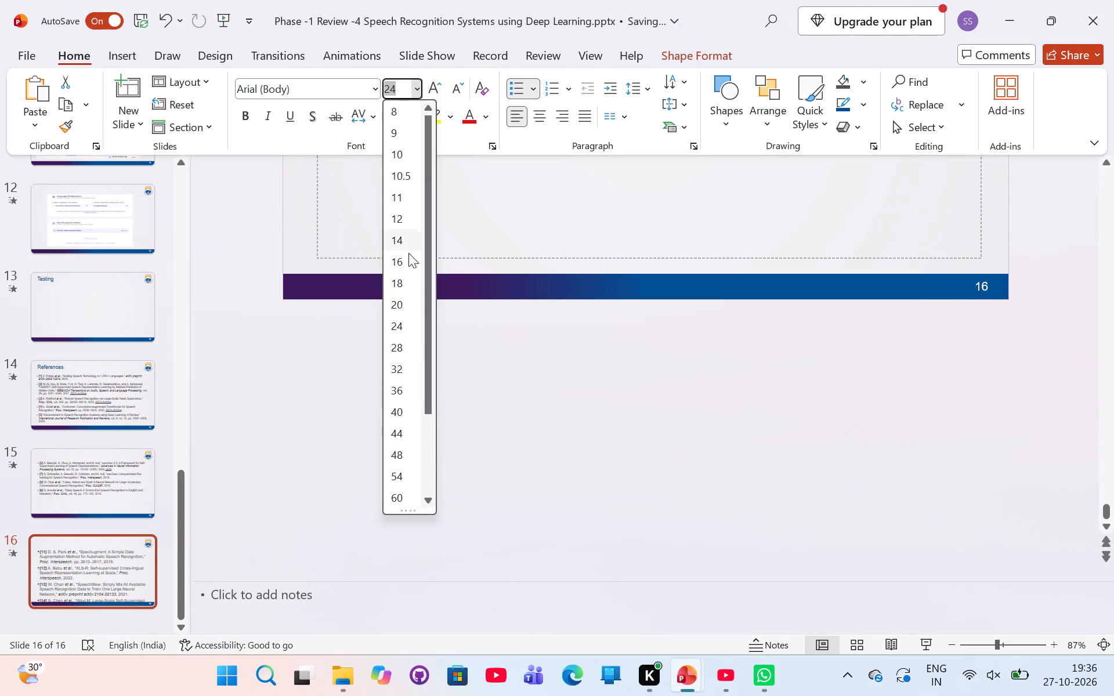
click(406, 261)
click(463, 397)
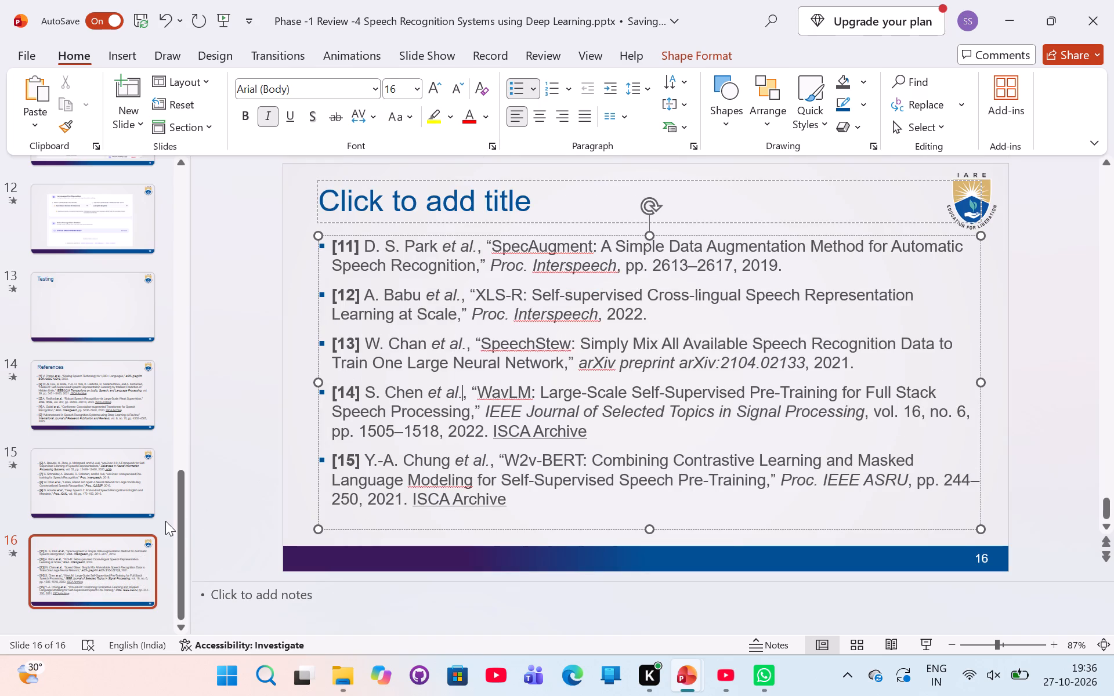
Add a new slide after slide 16 for the last set of references.
click(130, 483)
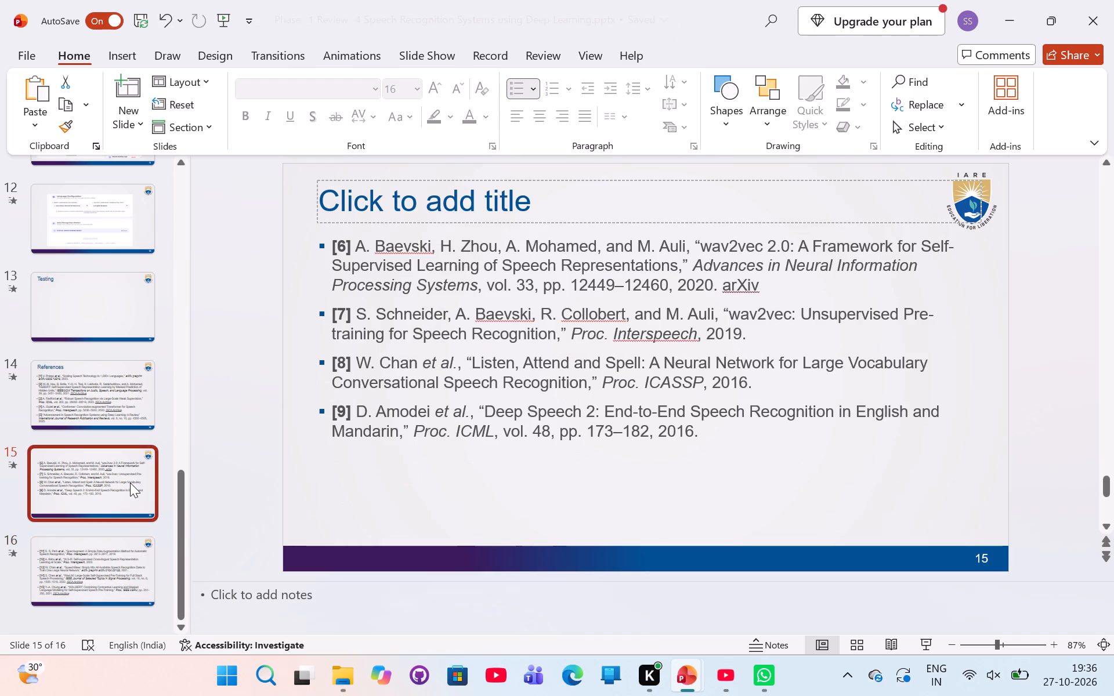
click(114, 591)
scroll(114, 591, down, 1)
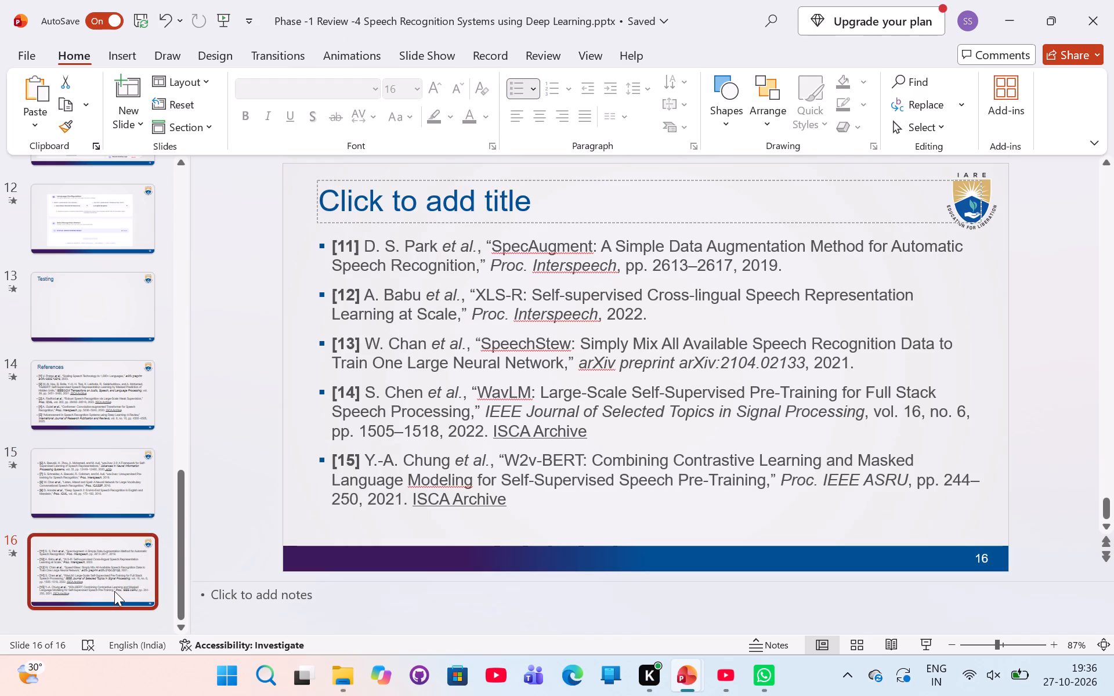
click(114, 591)
right_click(114, 591)
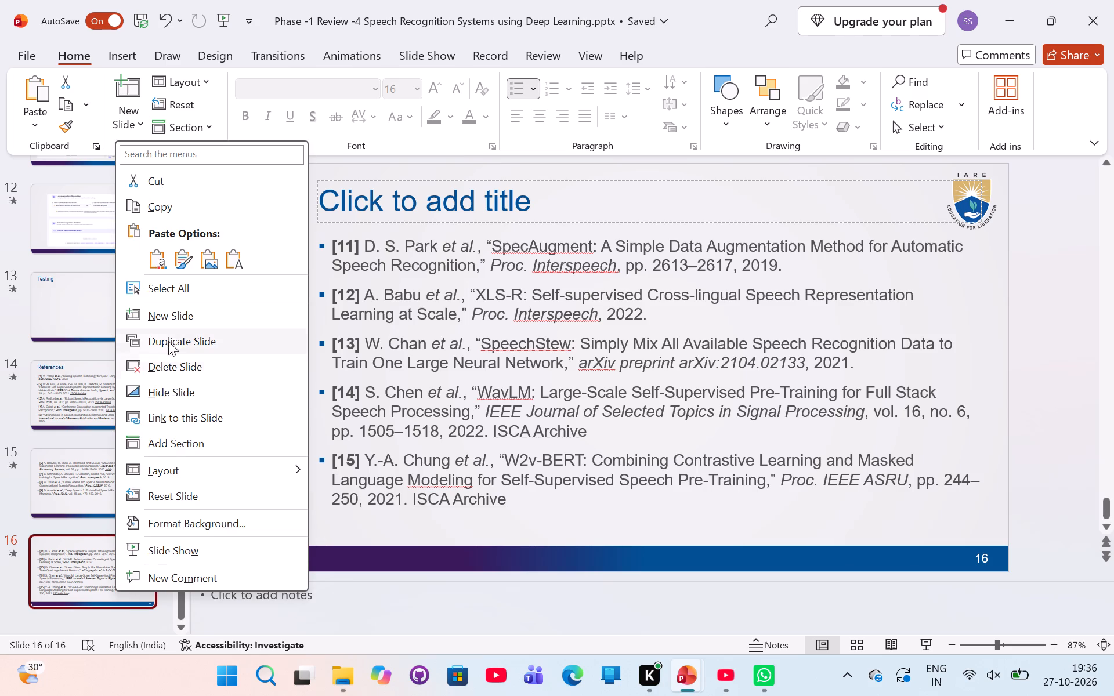
click(210, 306)
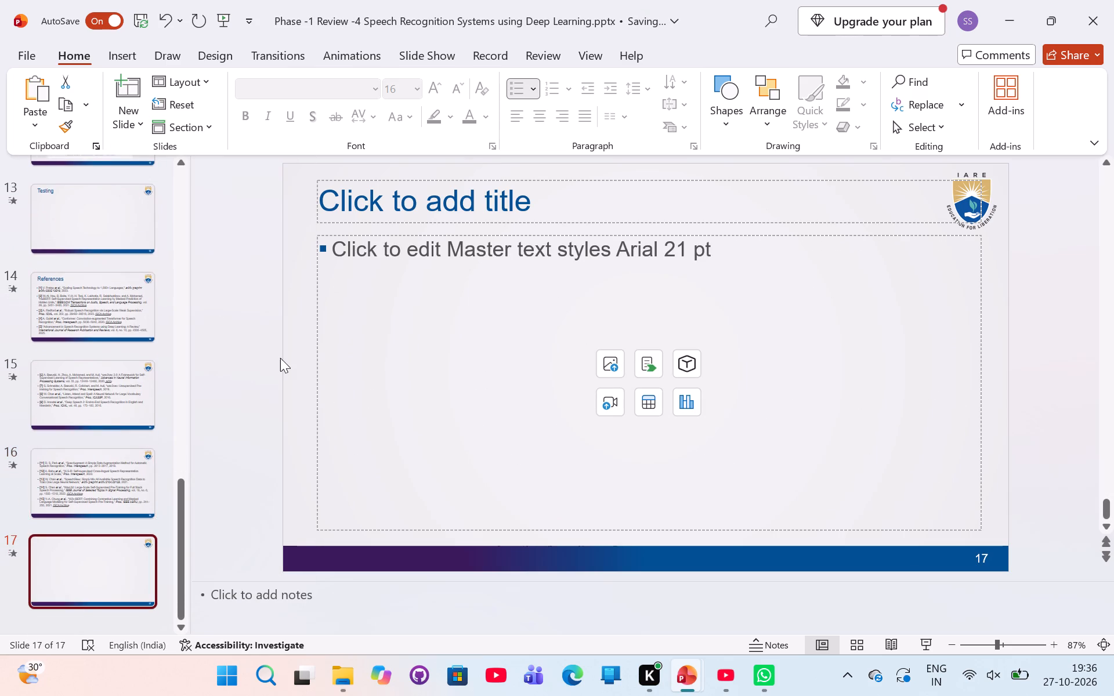
Copy references [16] to [20] from Review-3's slide 17 into the body of Review-4's slide 17 and set the text to 16 pt.
key(alt+Tab)
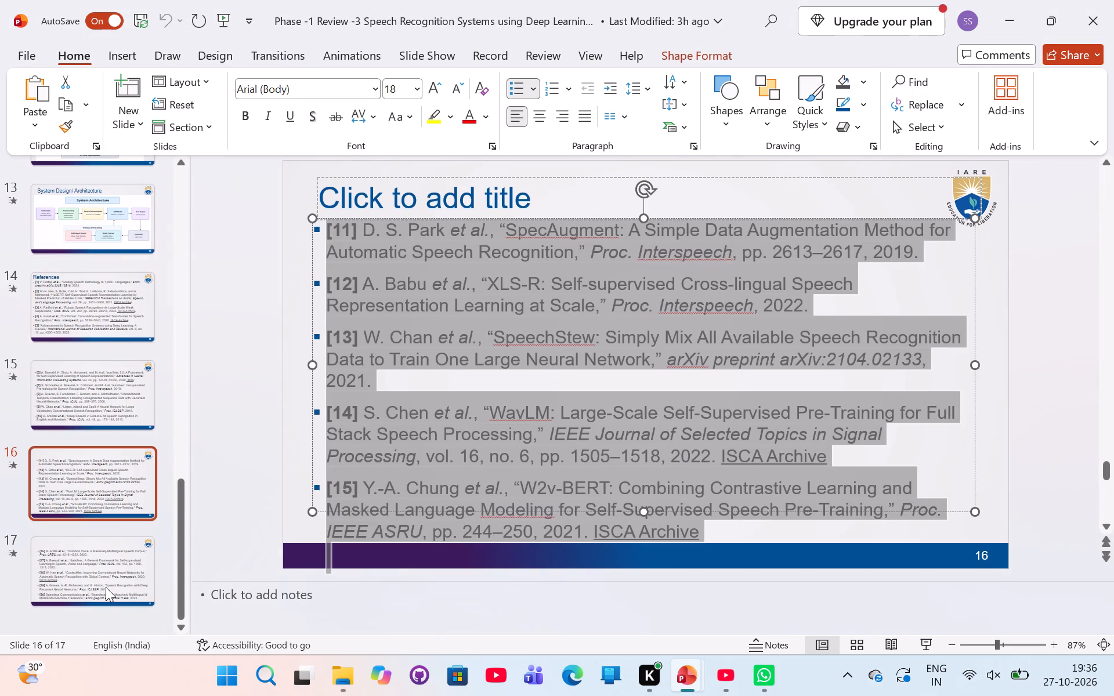
click(106, 587)
click(441, 403)
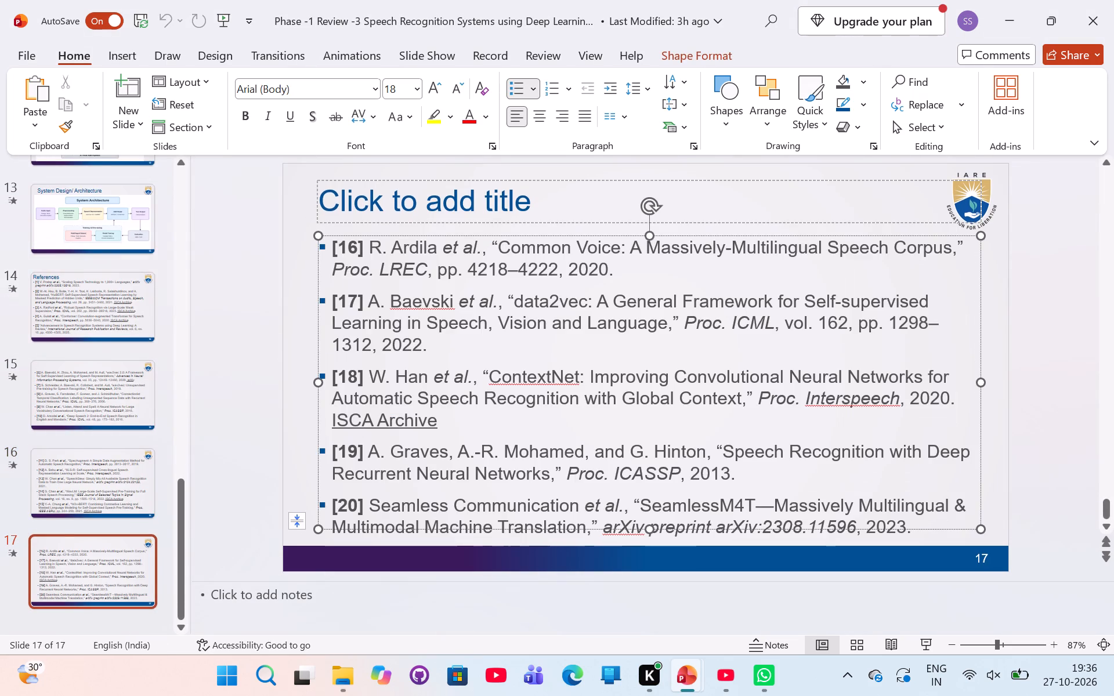
key(ctrl+a)
key(ctrl+c)
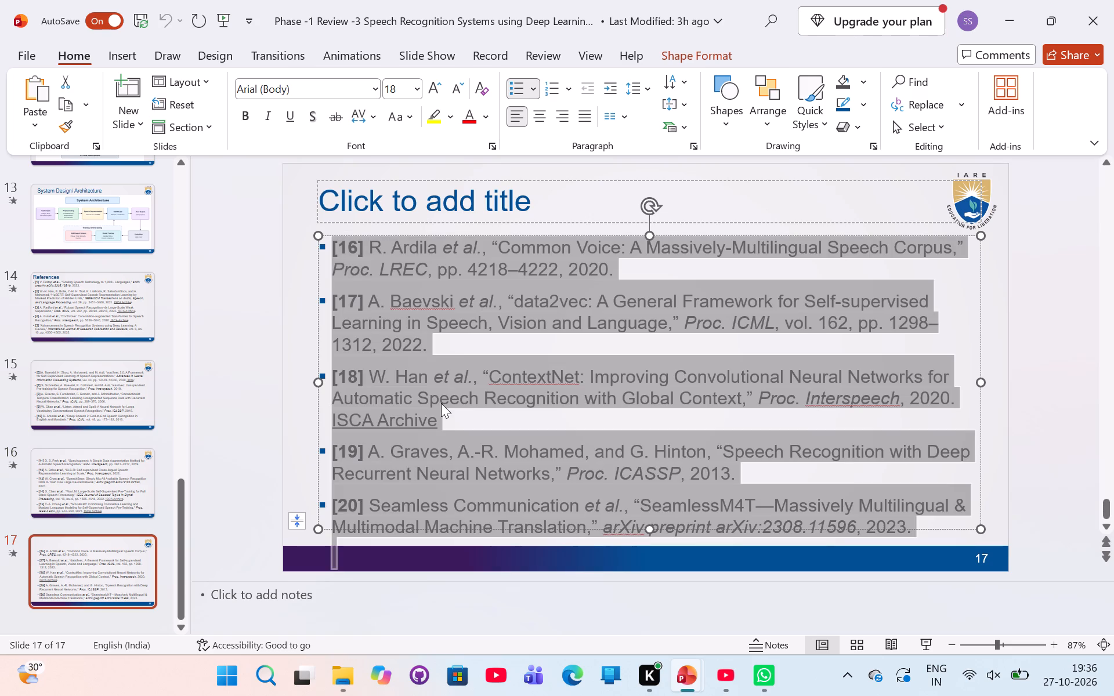
key(alt+Tab)
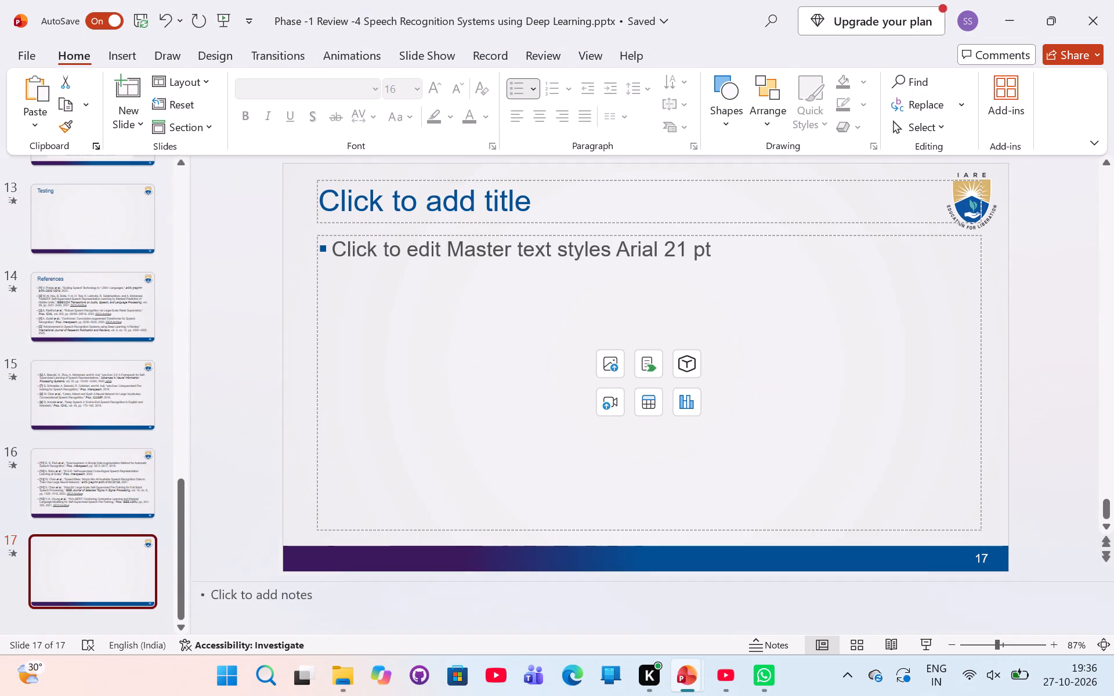
click(441, 403)
key(ctrl+v)
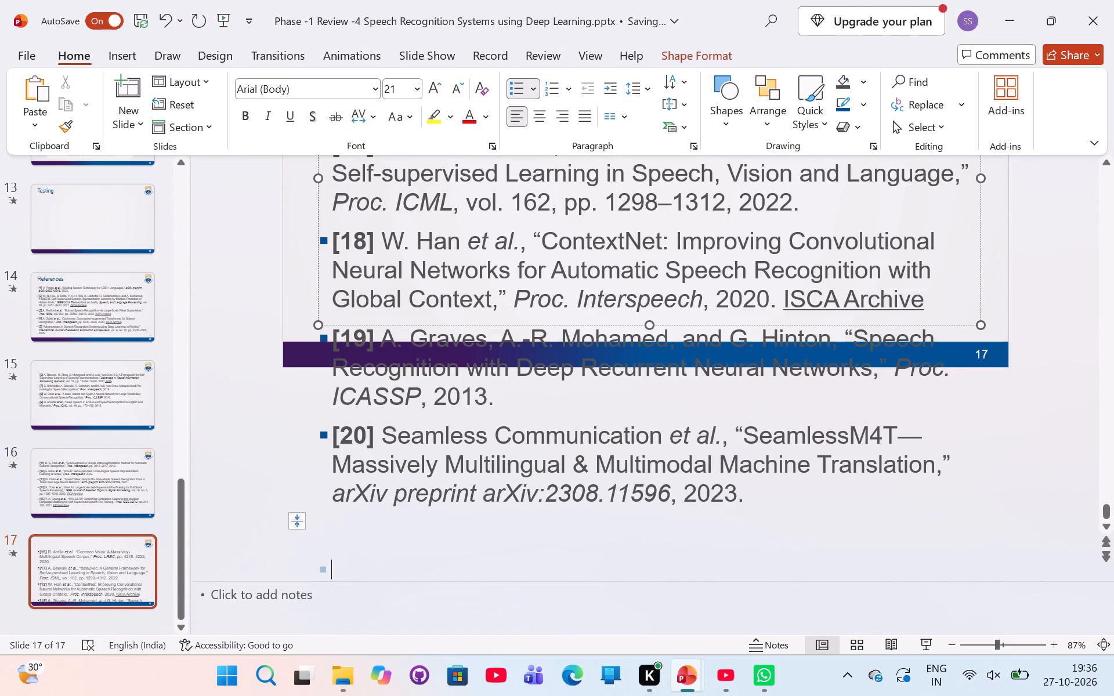
key(ctrl+a)
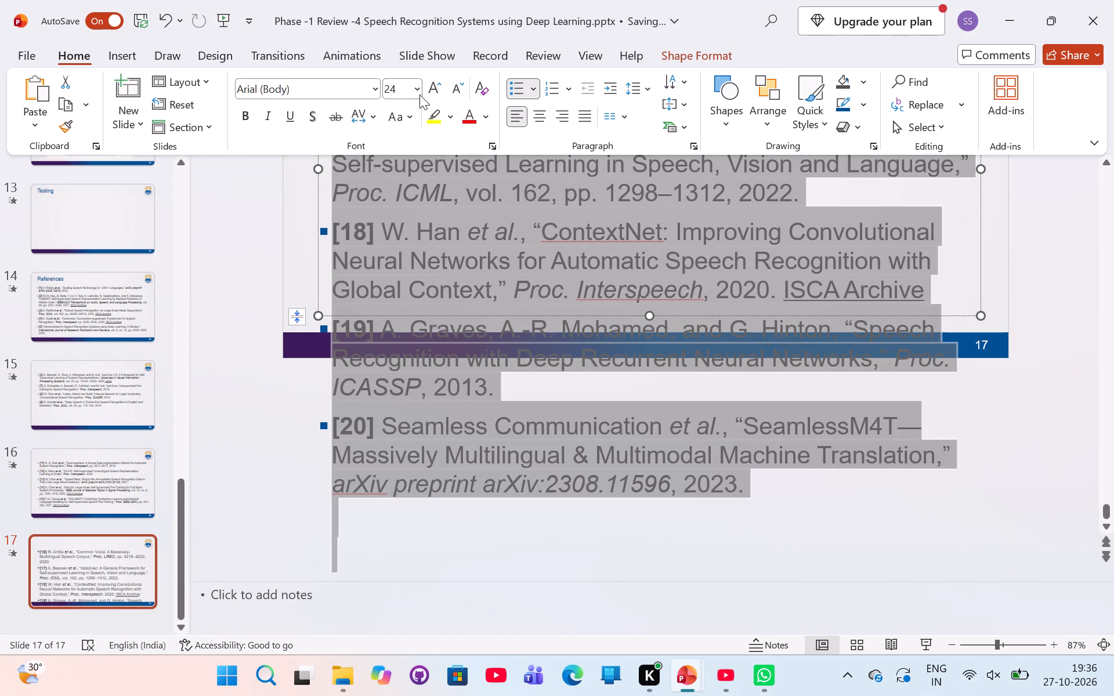
click(419, 95)
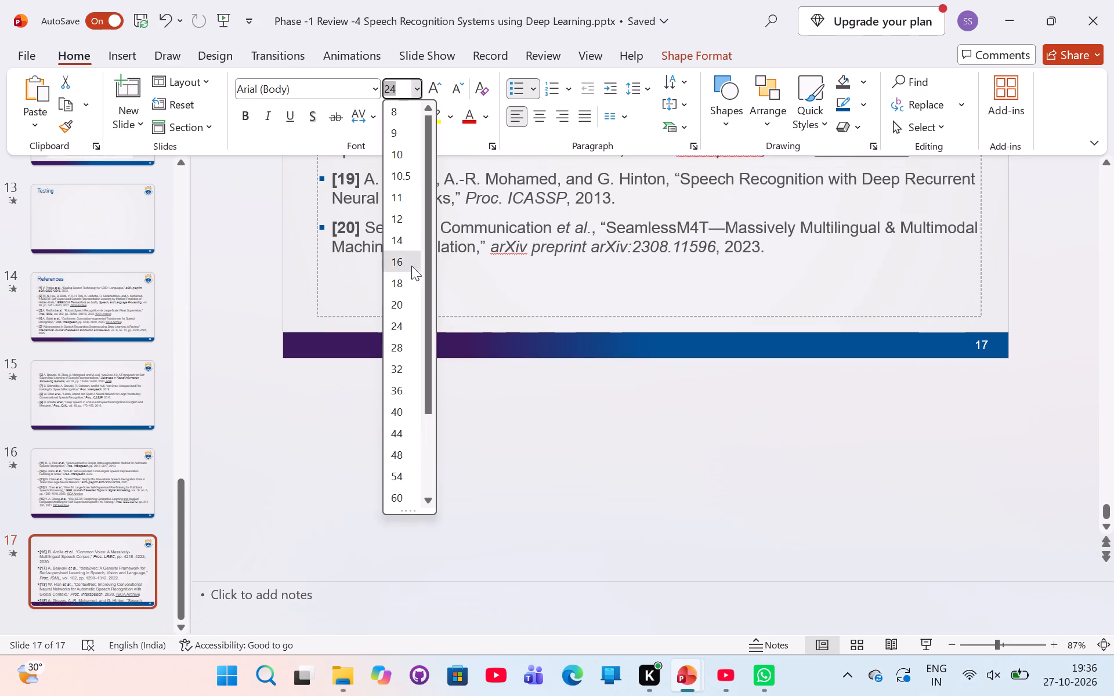
click(411, 266)
click(497, 355)
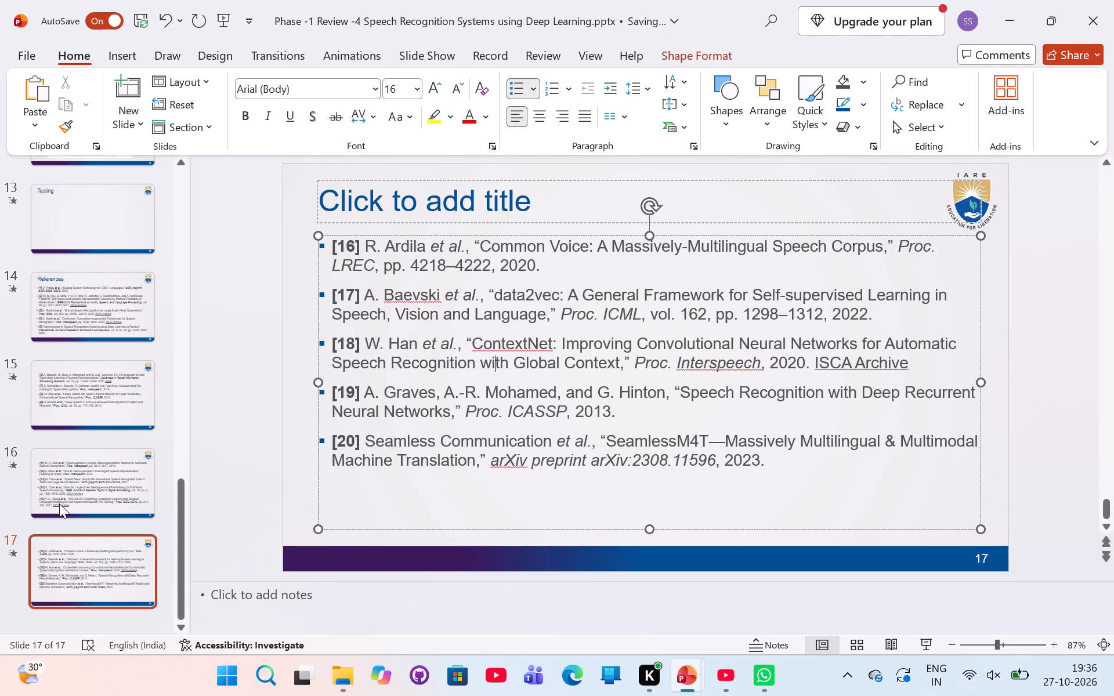
Apply the 5_Head Only Slide layout to the Testing slide, slide 13.
scroll(32, 402, up, 2)
click(108, 295)
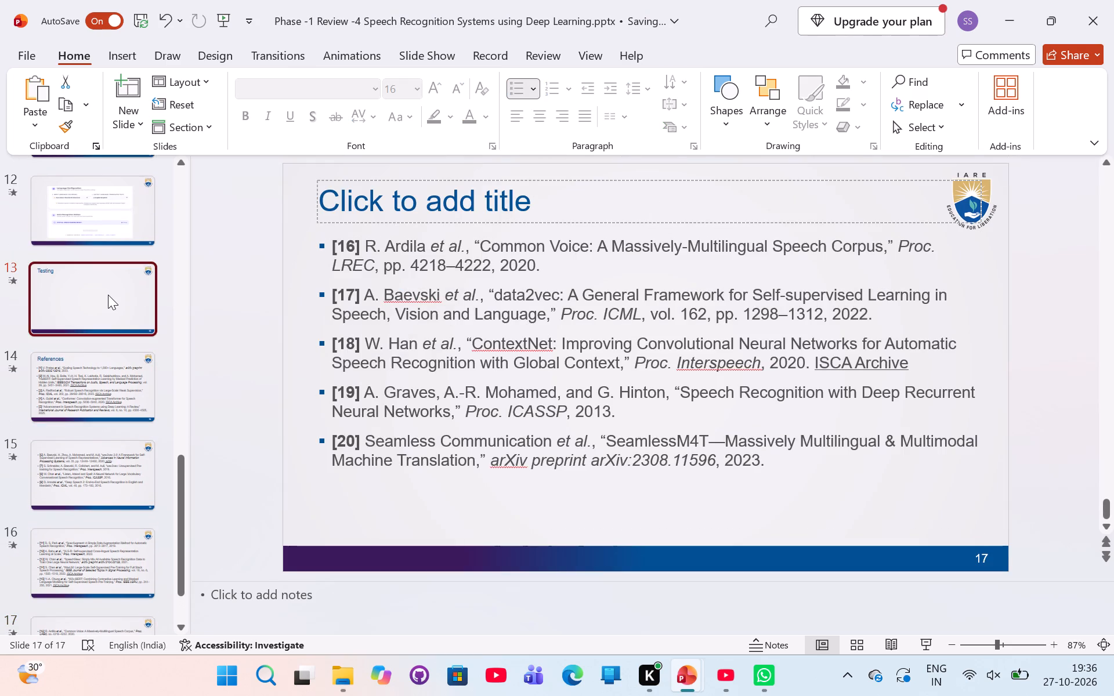
click(513, 389)
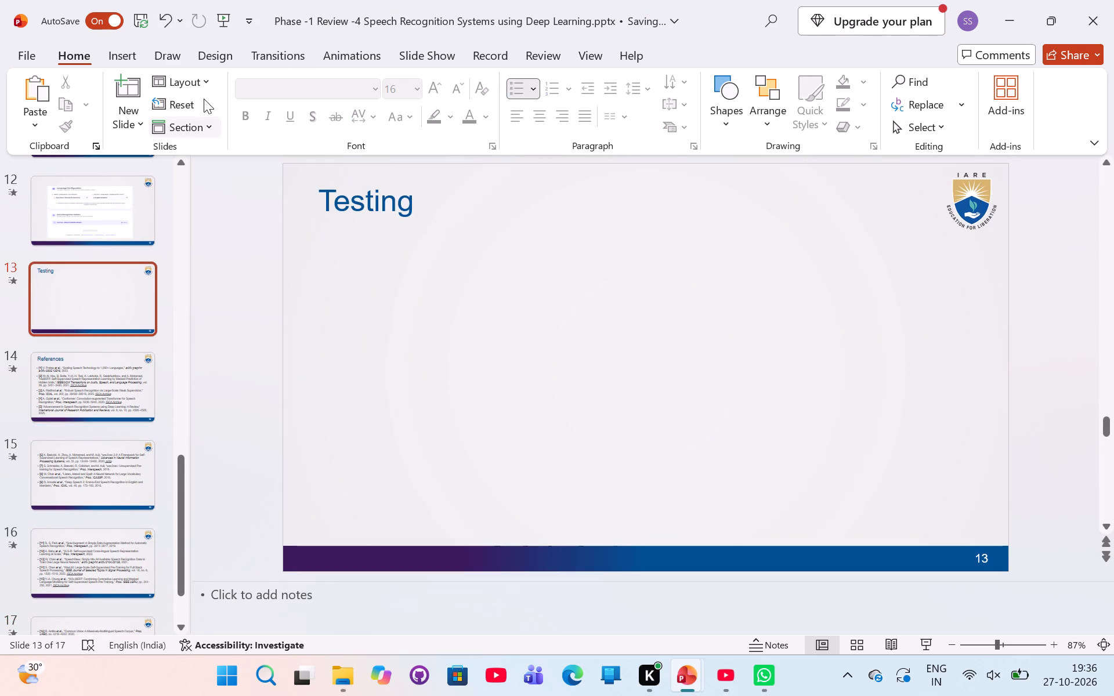
click(201, 84)
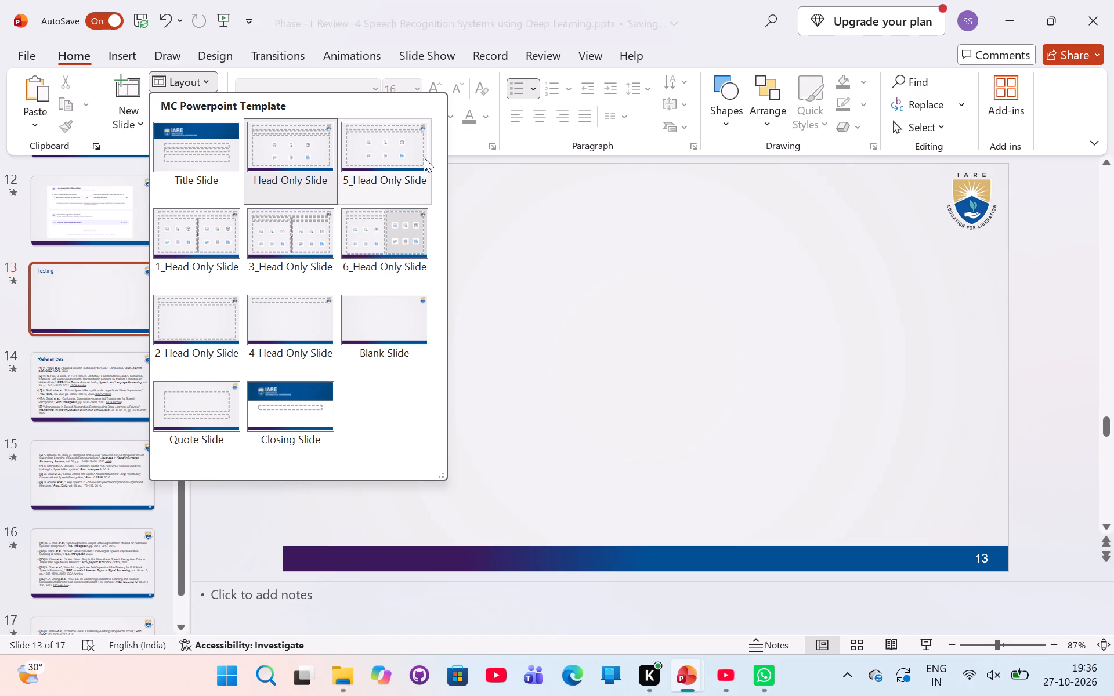
click(424, 157)
Insert the picture Screenshot 2026-10-27 152536.png from the Screenshots folder into the Testing slide's content placeholder.
click(613, 364)
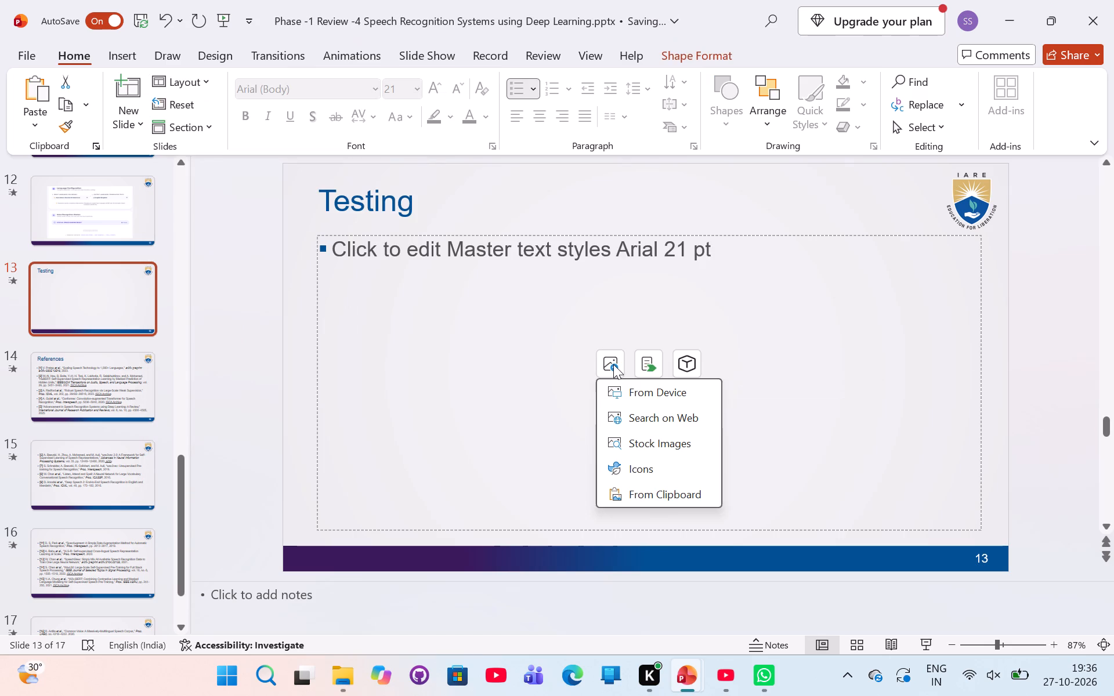
click(638, 388)
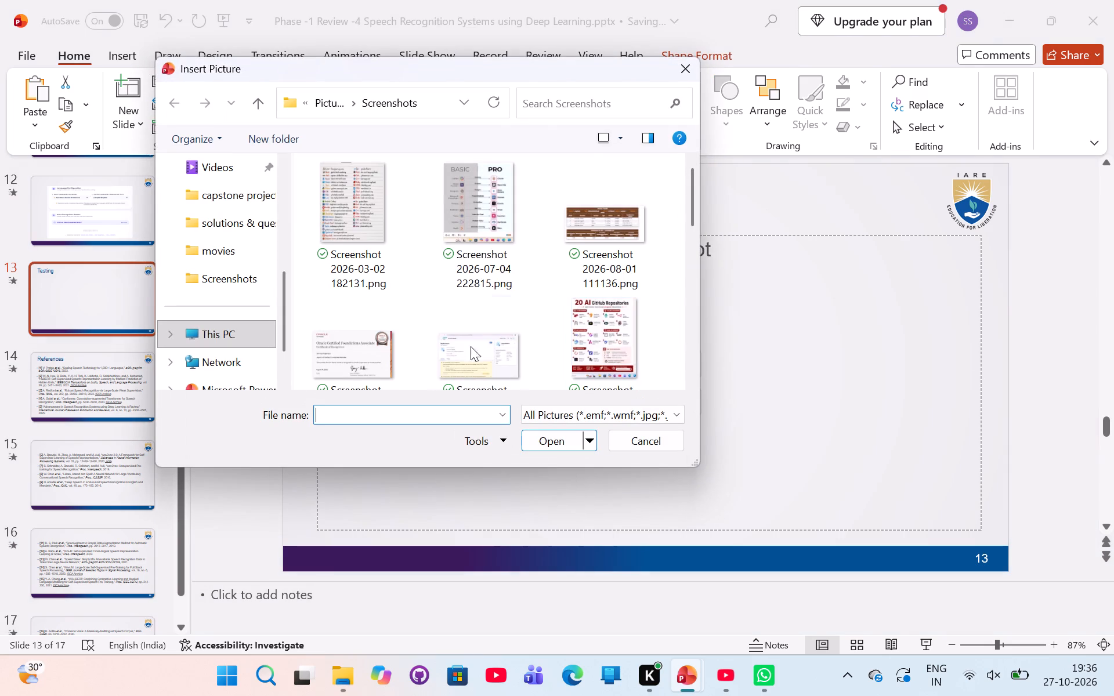
scroll(418, 324, down, 4)
click(461, 309)
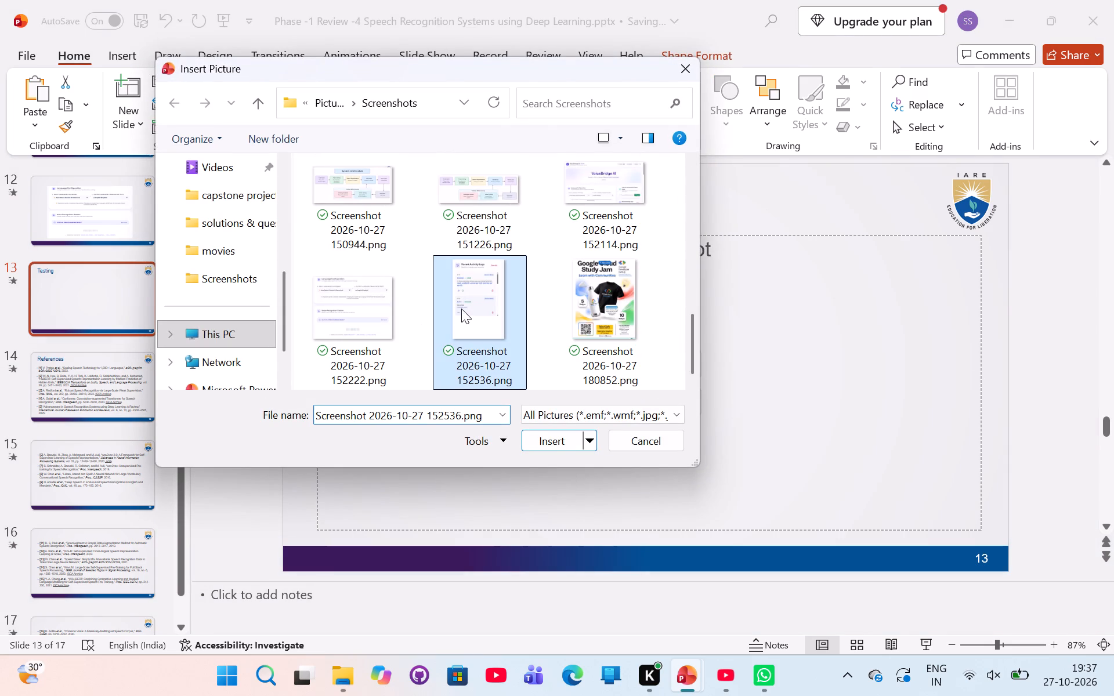
click(528, 449)
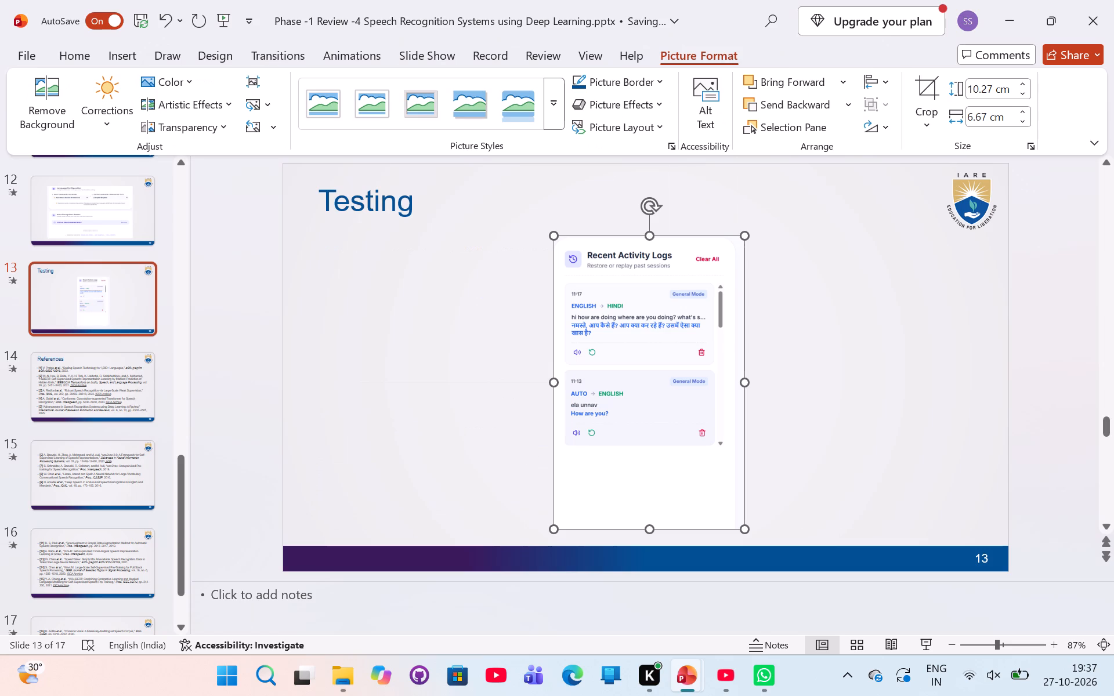
Enlarge the activity-log picture on the Testing slide to about 10.67 cm wide and 11.47 cm high, extending it on both sides and upward.
drag(558, 384, 455, 378)
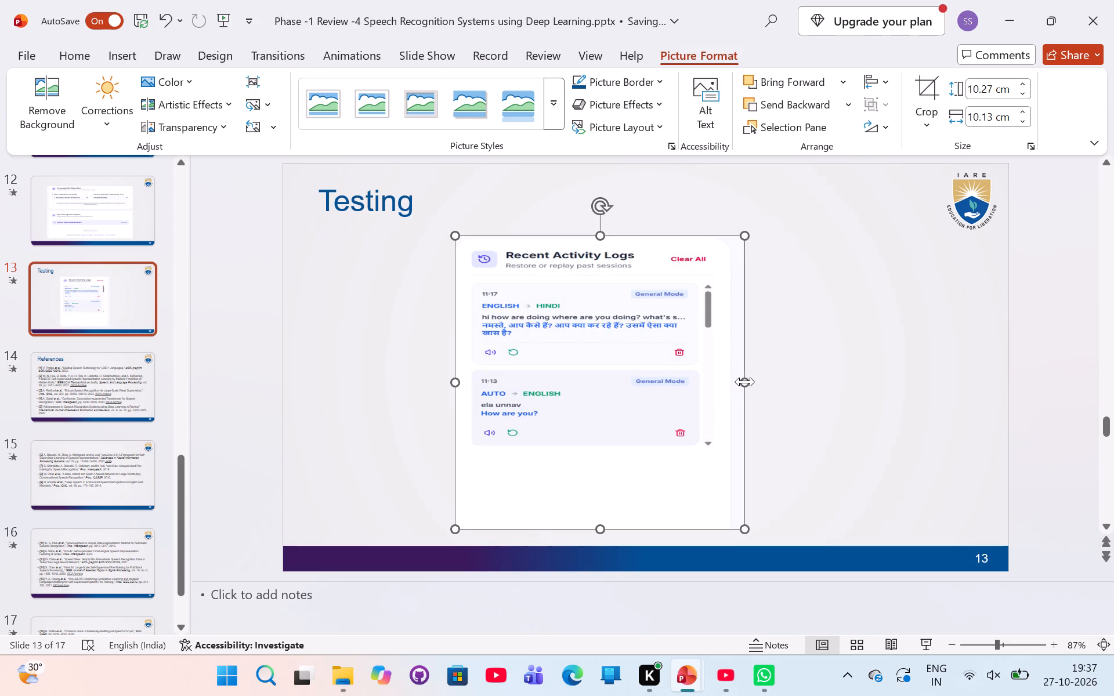
drag(745, 382, 760, 382)
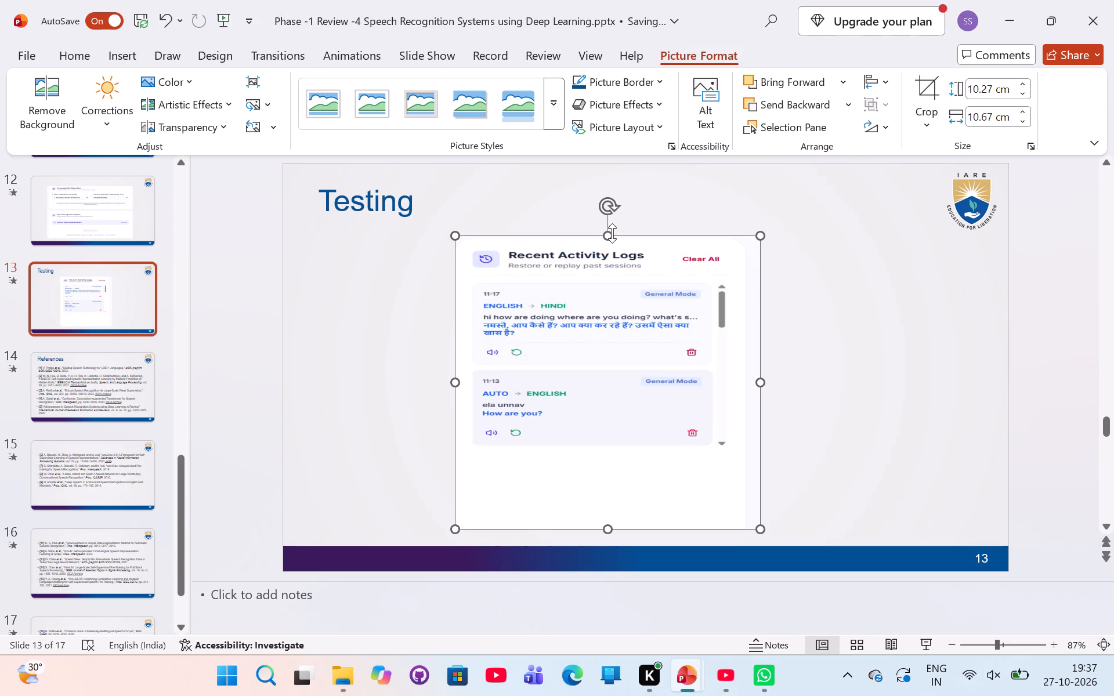
drag(610, 232, 606, 201)
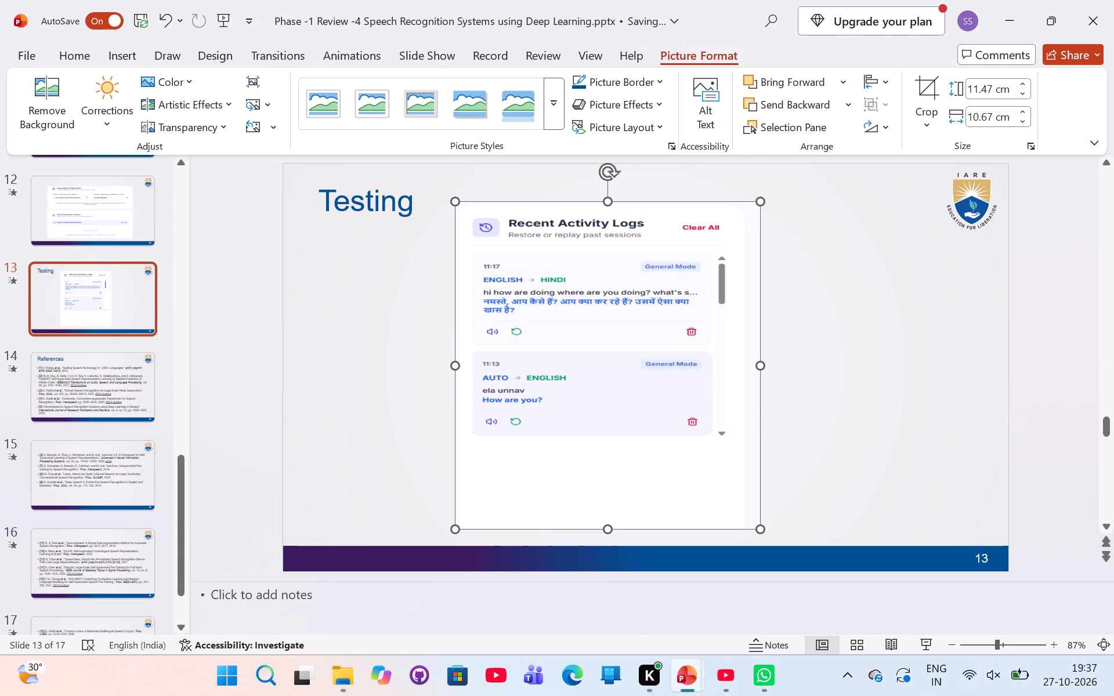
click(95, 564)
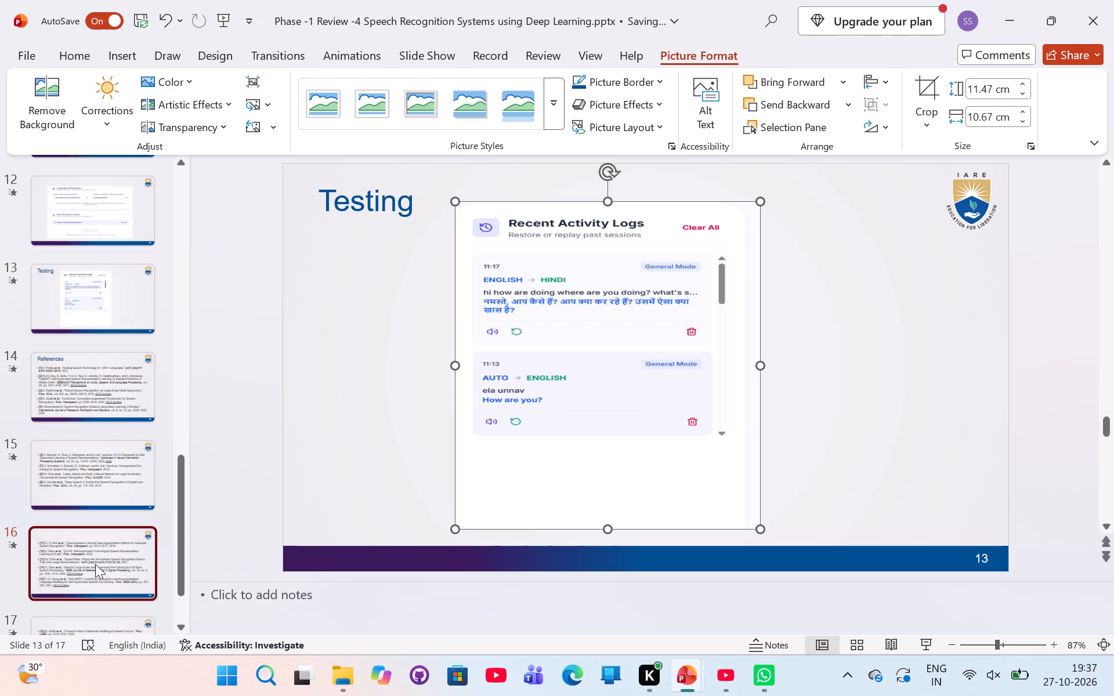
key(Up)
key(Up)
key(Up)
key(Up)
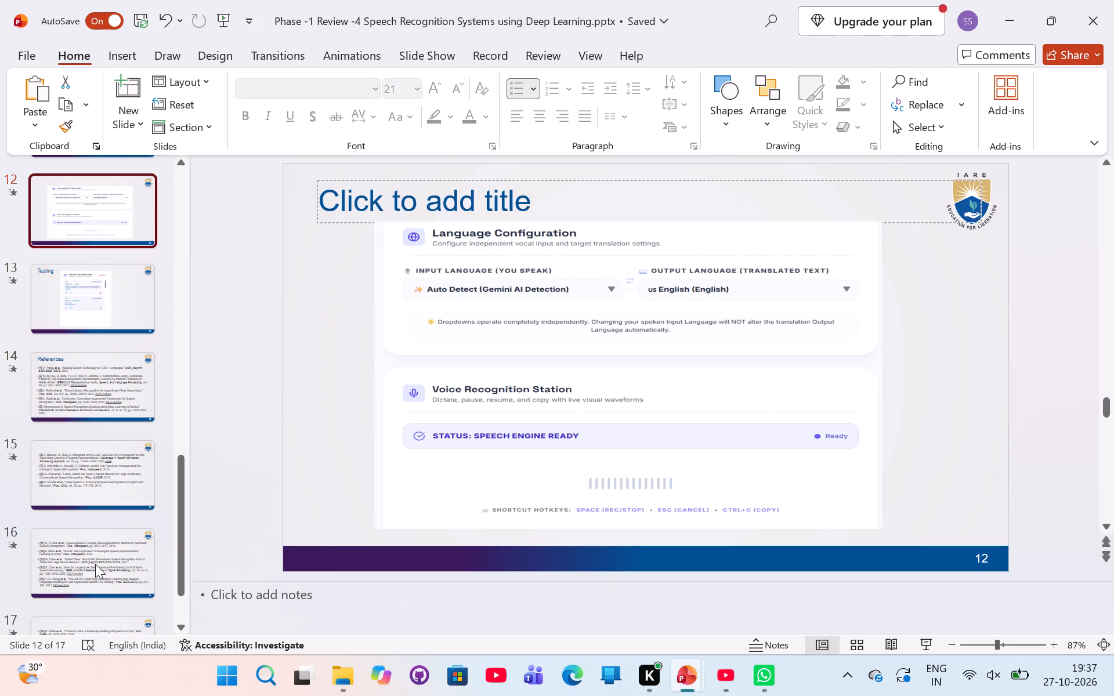
Copy the supervisor's name from Review-3's title slide to after "Supervisor Name:" on Review-4's title slide.
key(Up)
key(Up)
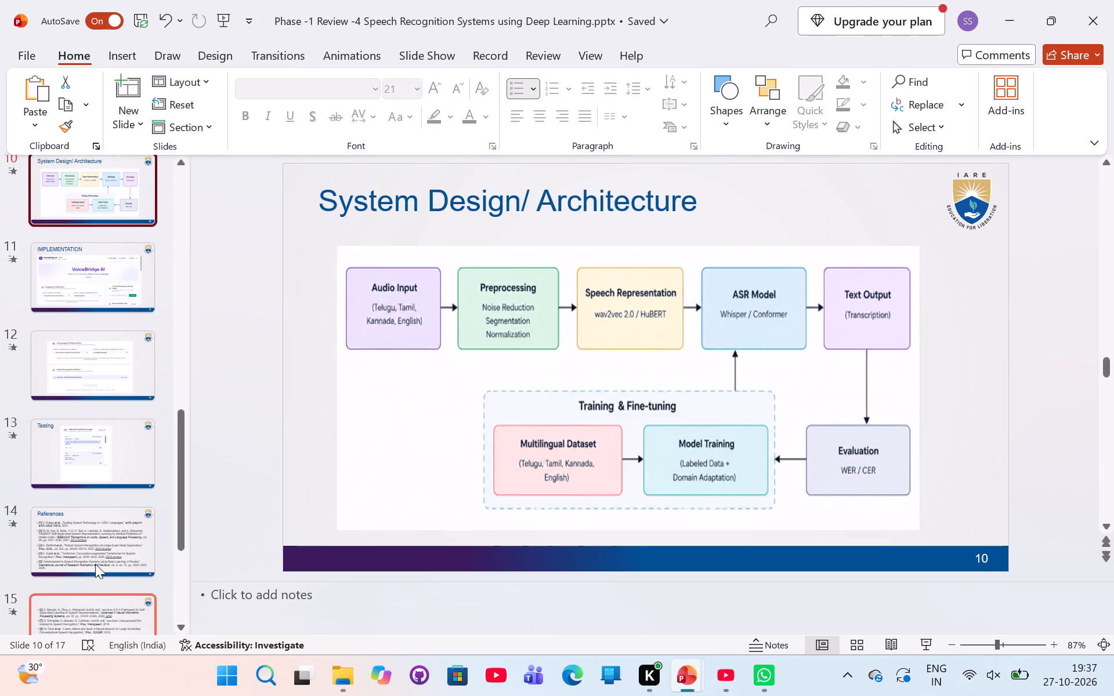
key(Up)
key(Up)
key(Up)
key(Up)
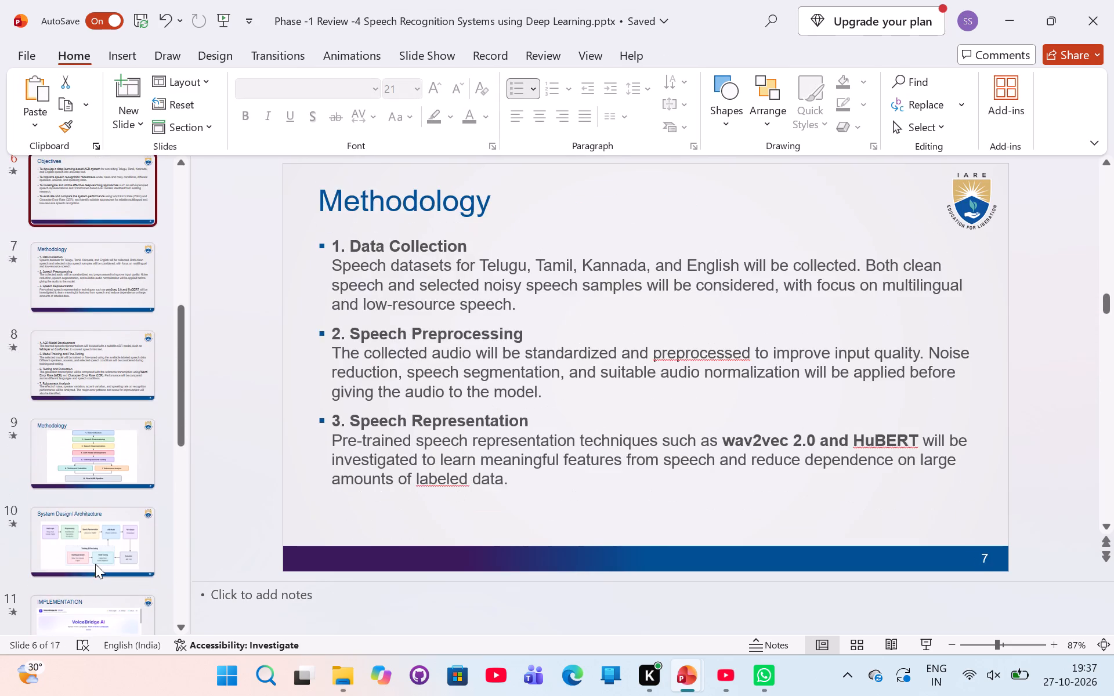
key(Up)
key(Up)
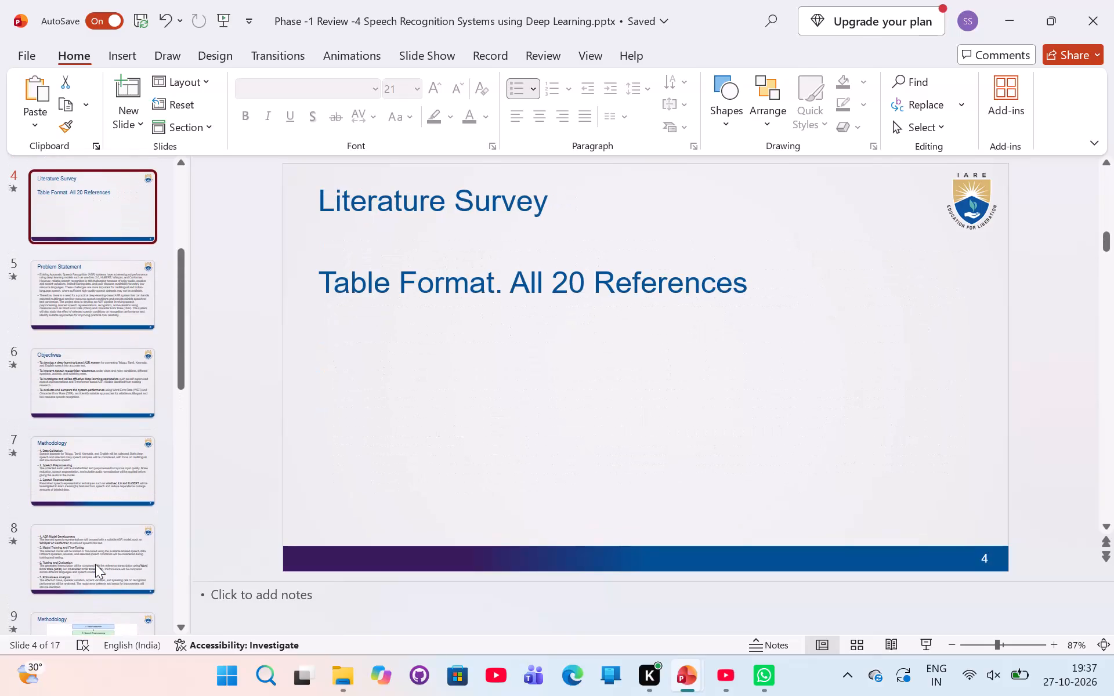
key(Up)
key(Up)
key(Up)
key(Up)
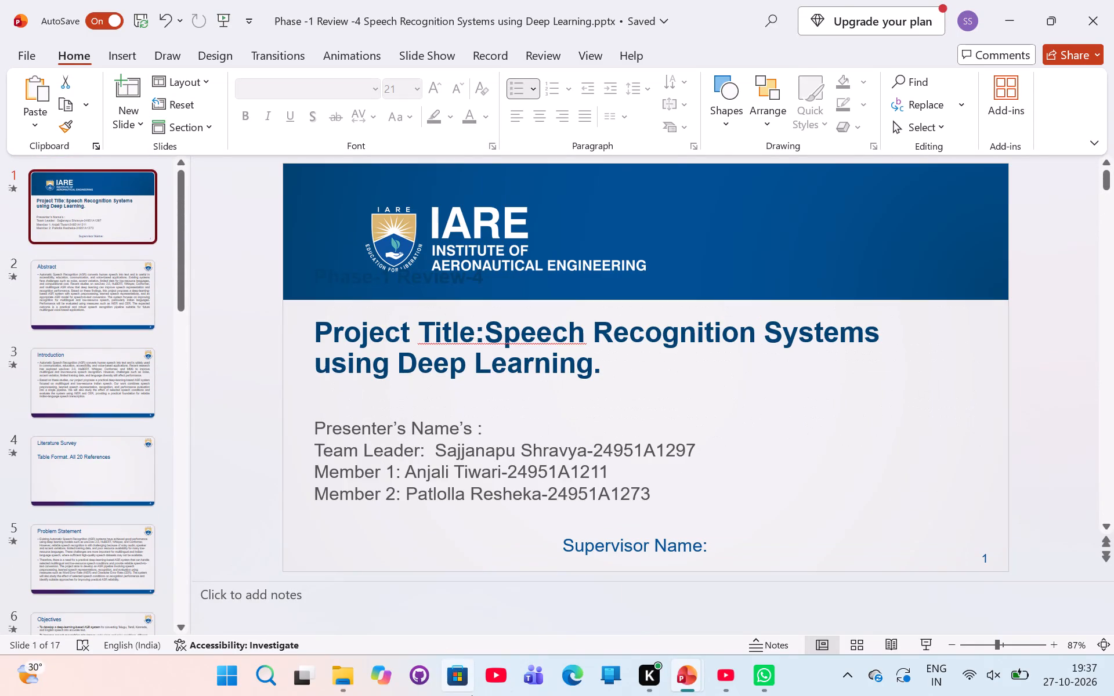
click(721, 543)
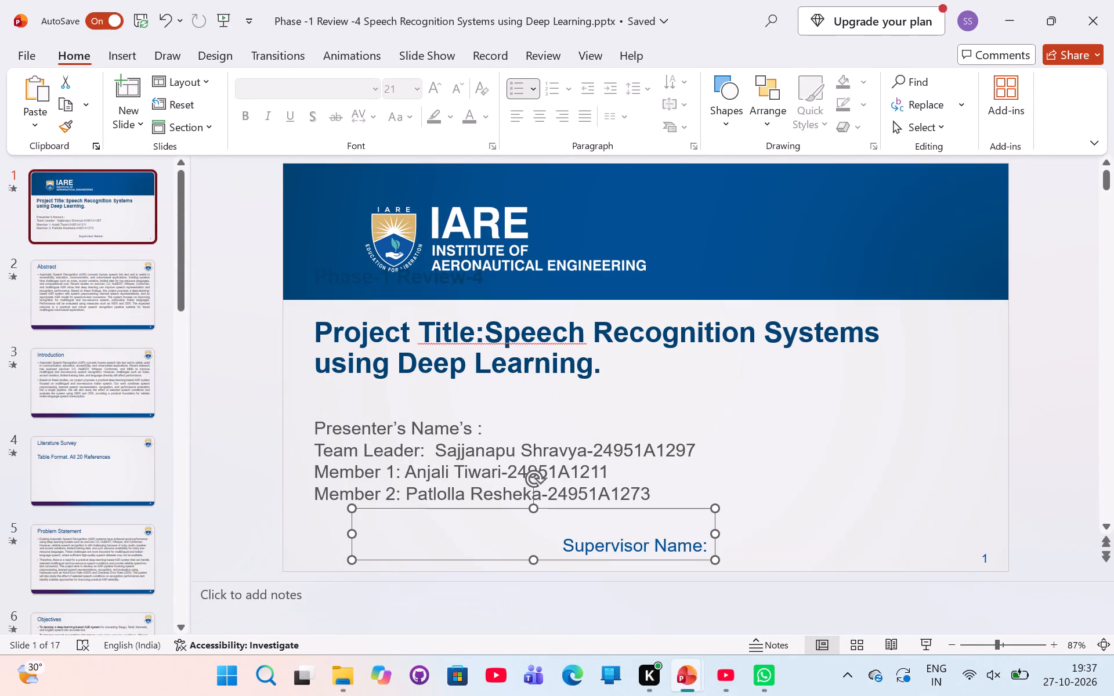
key(alt+Tab)
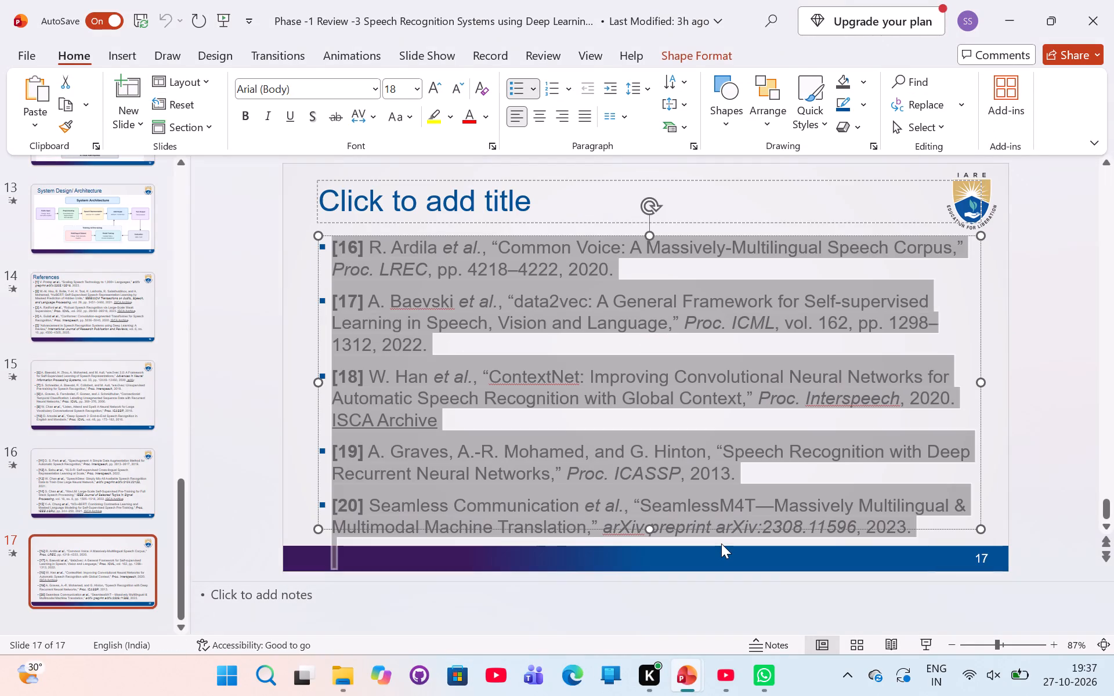
key(Up)
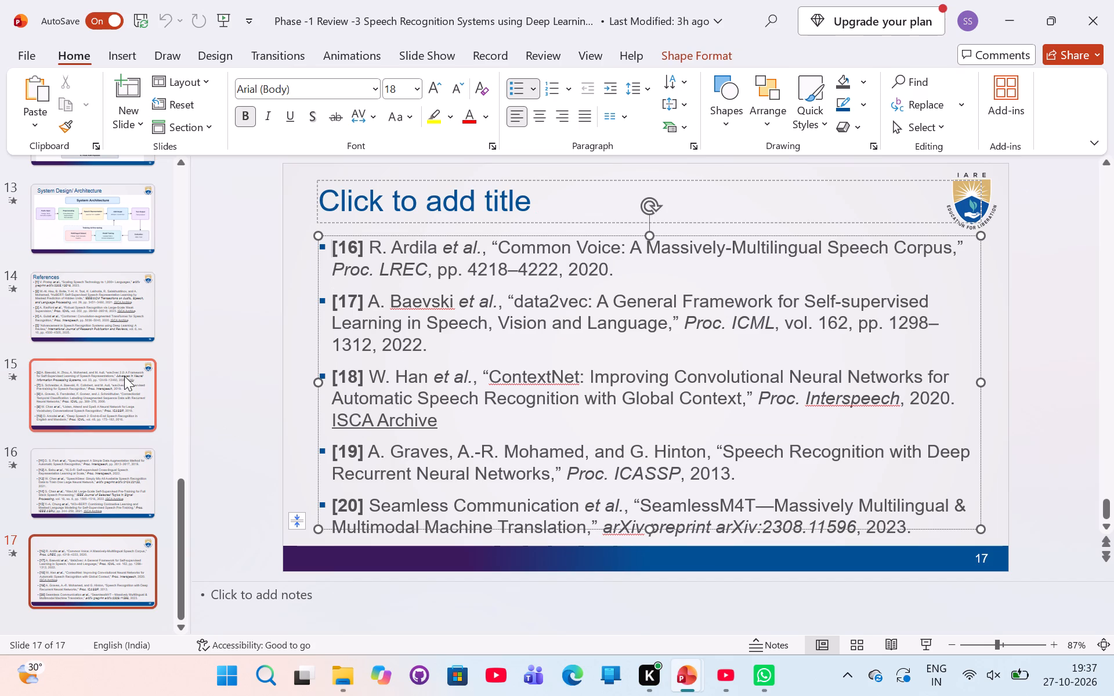
click(108, 372)
key(Up)
key(Up)
key(Up)
key(Up)
key(Up)
key(Up)
key(Up)
key(Up)
key(Up)
key(Up)
key(Up)
key(Up)
key(Up)
key(Up)
key(Up)
key(Up)
key(Up)
key(Up)
key(Up)
key(Up)
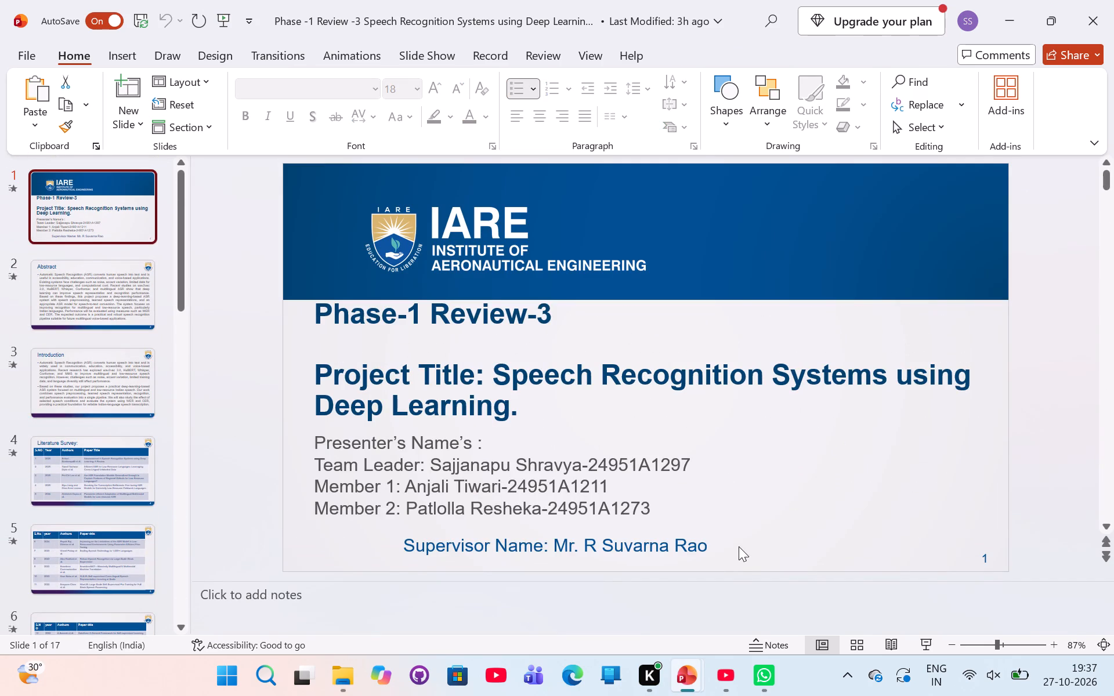
drag(717, 546, 531, 548)
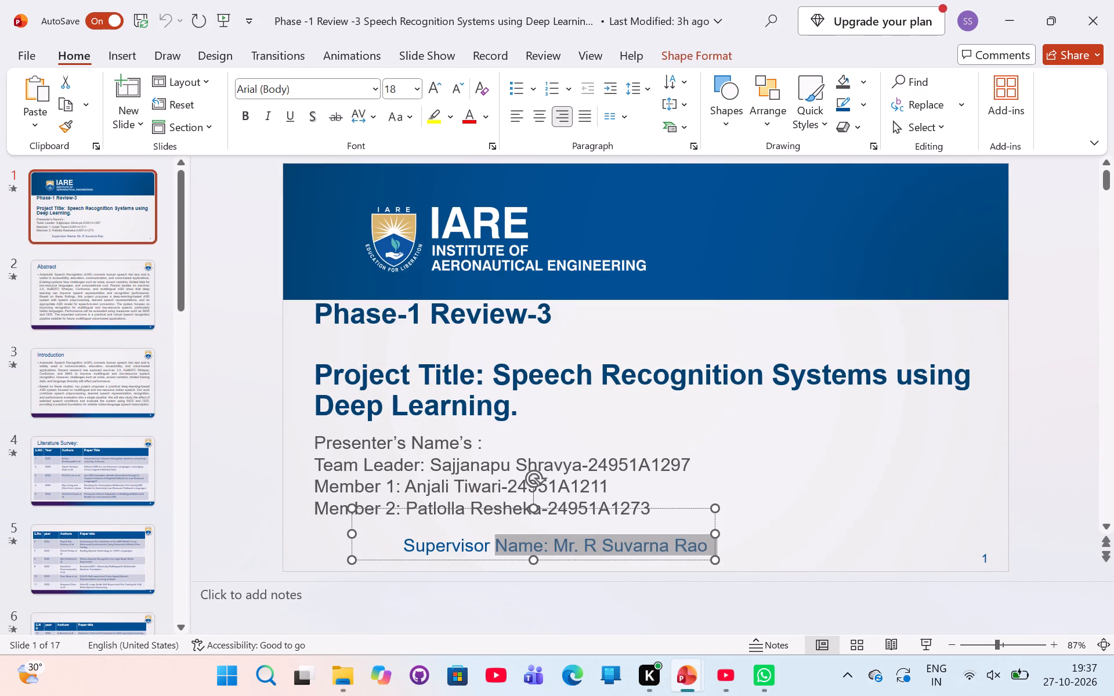
drag(531, 548, 551, 548)
key(ctrl+c)
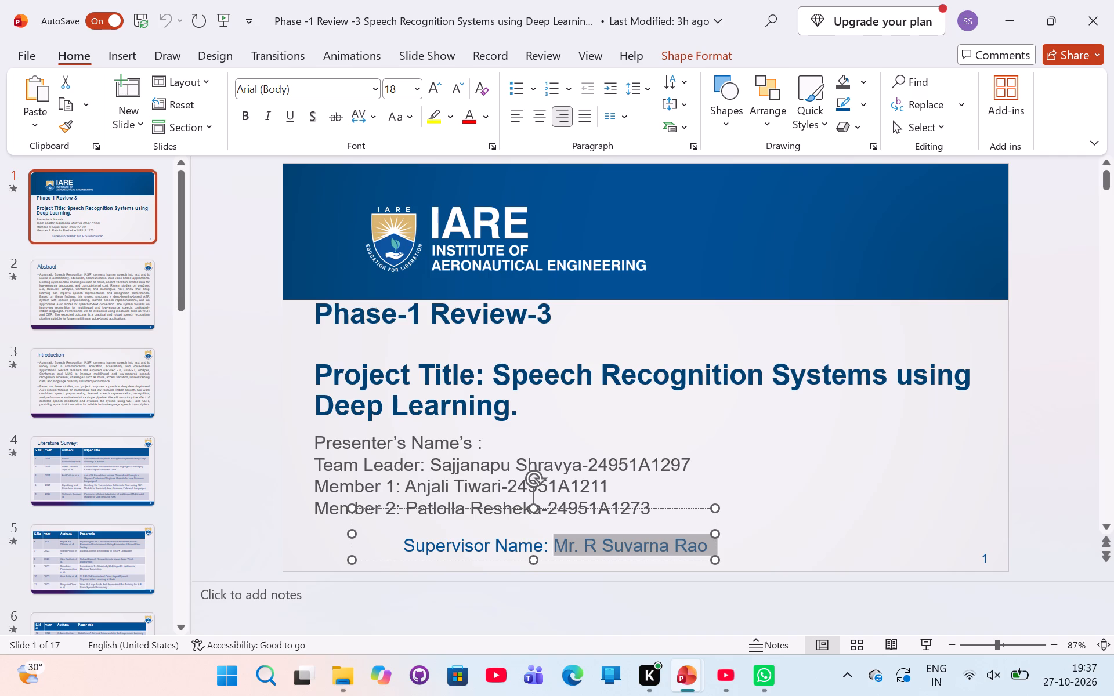
key(alt+Tab)
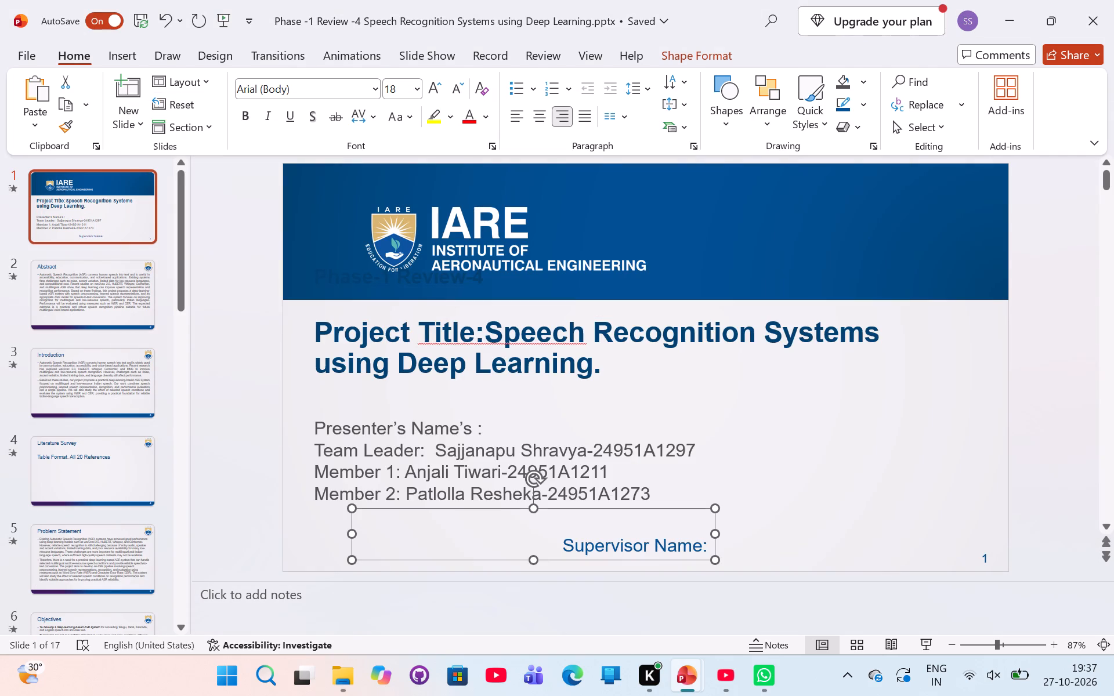
Paste the copied supervisor's name after "Supervisor Name:" on Review-4's title slide.
click(708, 546)
key(ctrl+v)
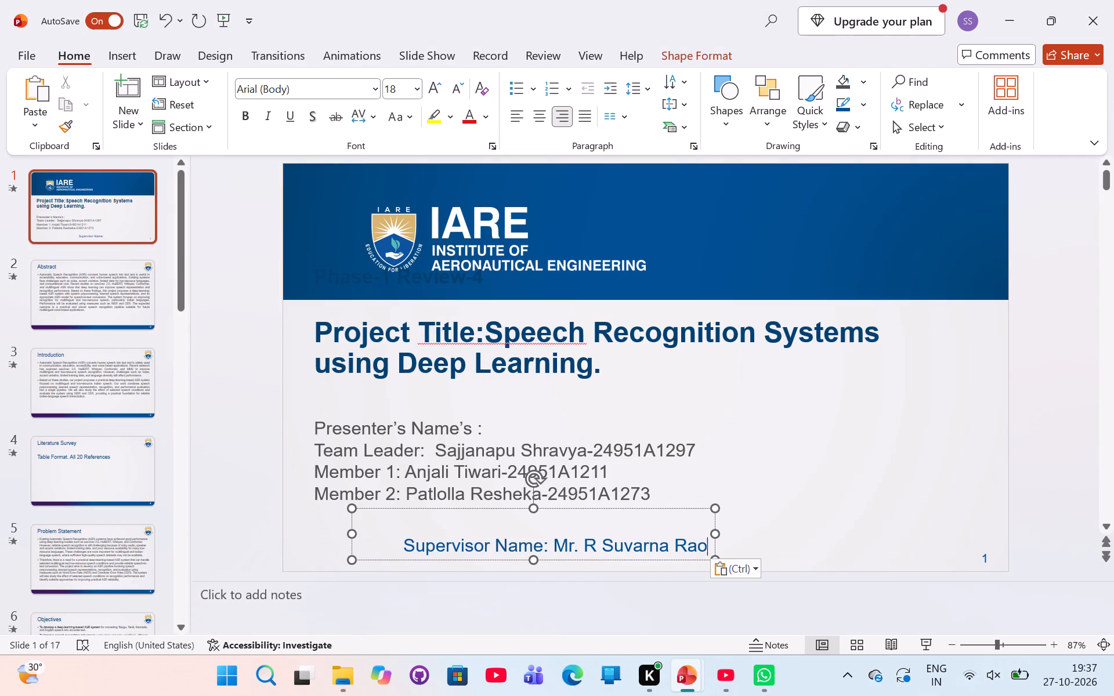
Look through the Review-4 slides from the Abstract on slide 2 to the references on slide 15.
click(101, 303)
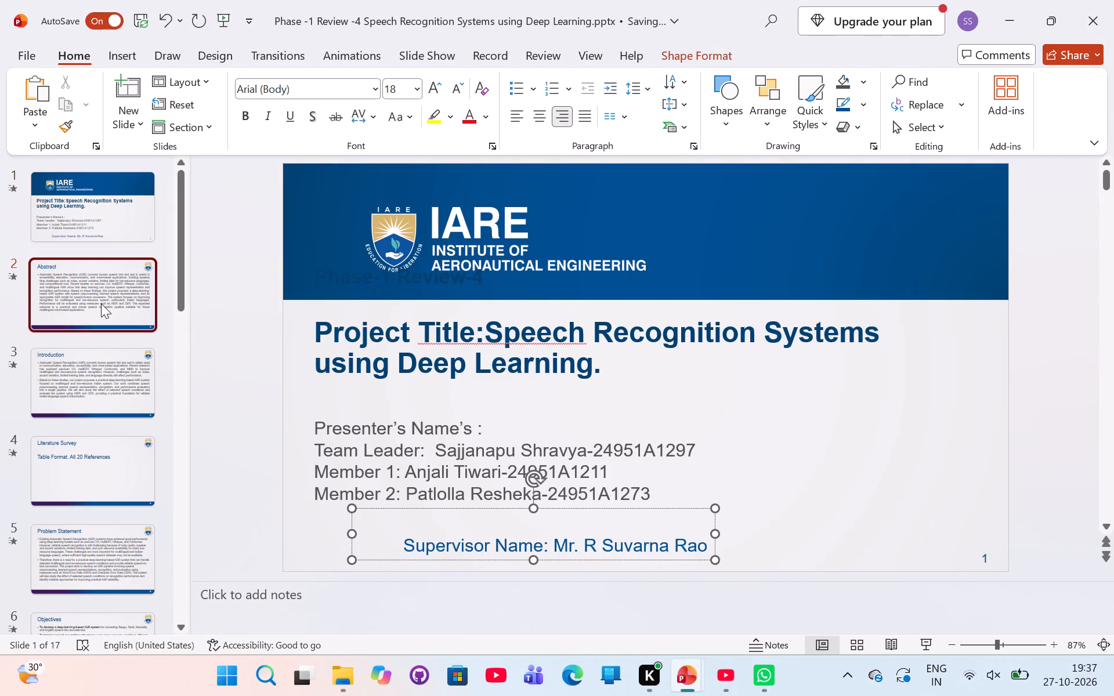
key(Down)
key(Down)
key(Down)
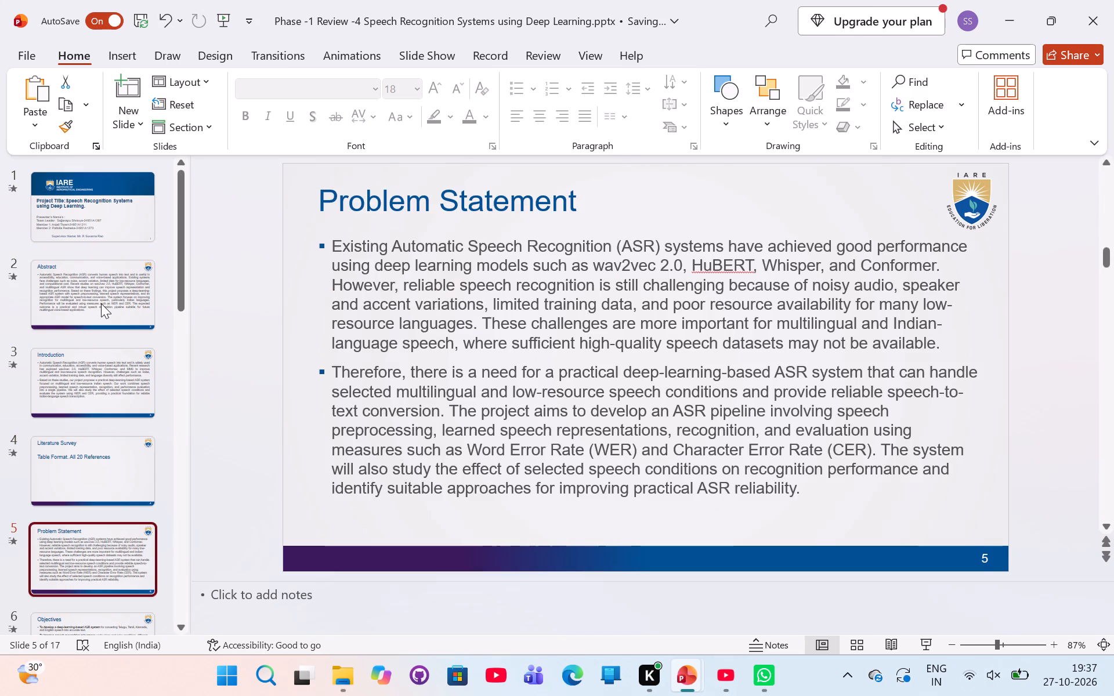
key(Down)
key(Down)
key(Down)
key(Down)
key(Down)
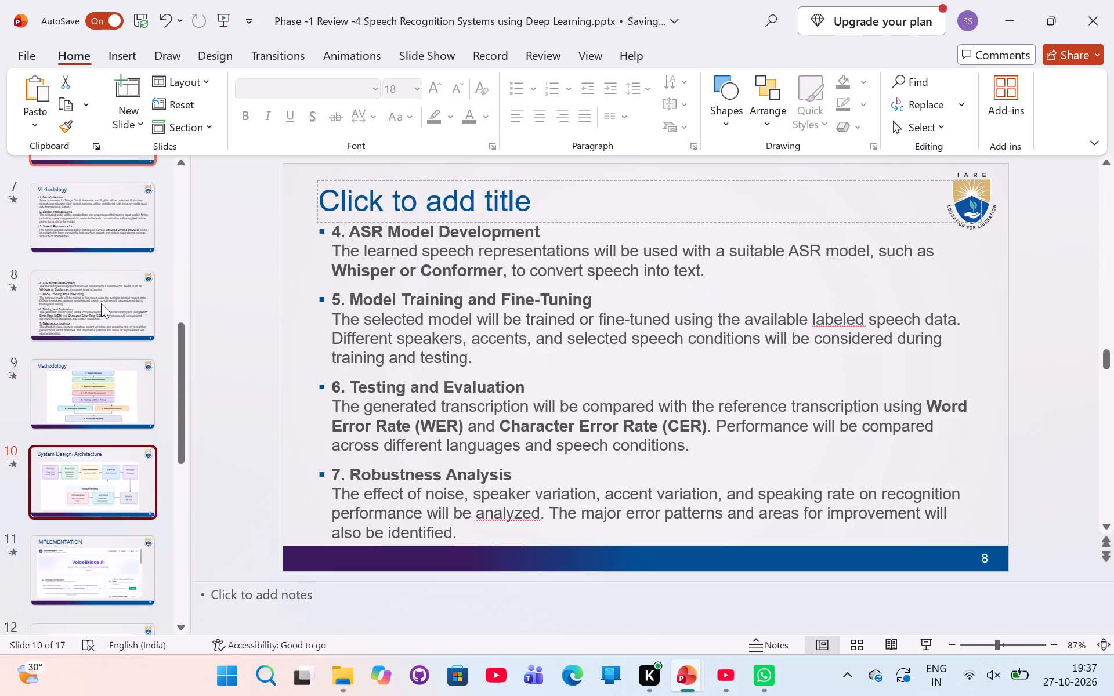
key(Down)
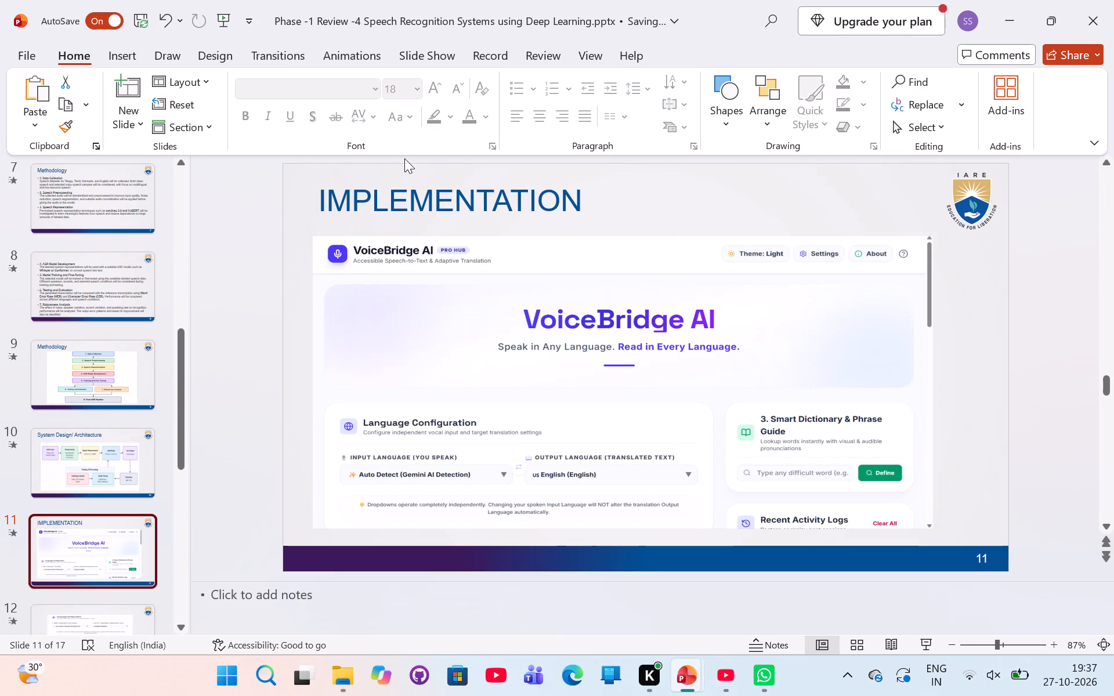
key(Down)
key(Down)
key(Down)
key(Down)
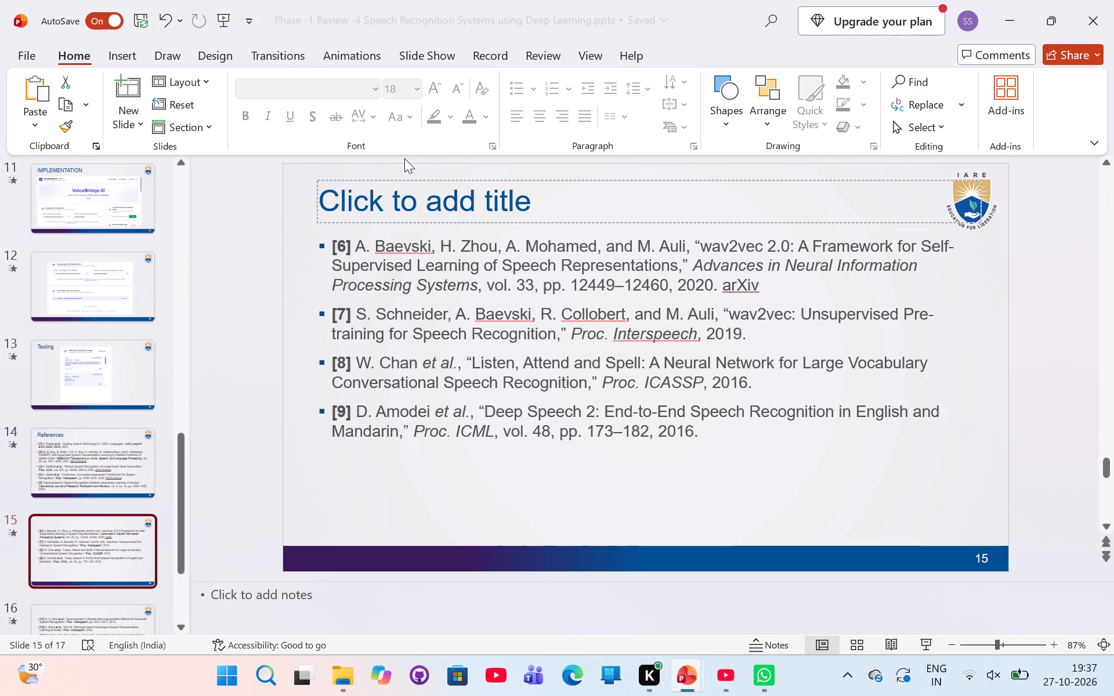
Save the Review-4 presentation and go back to its title slide.
key(ctrl+s)
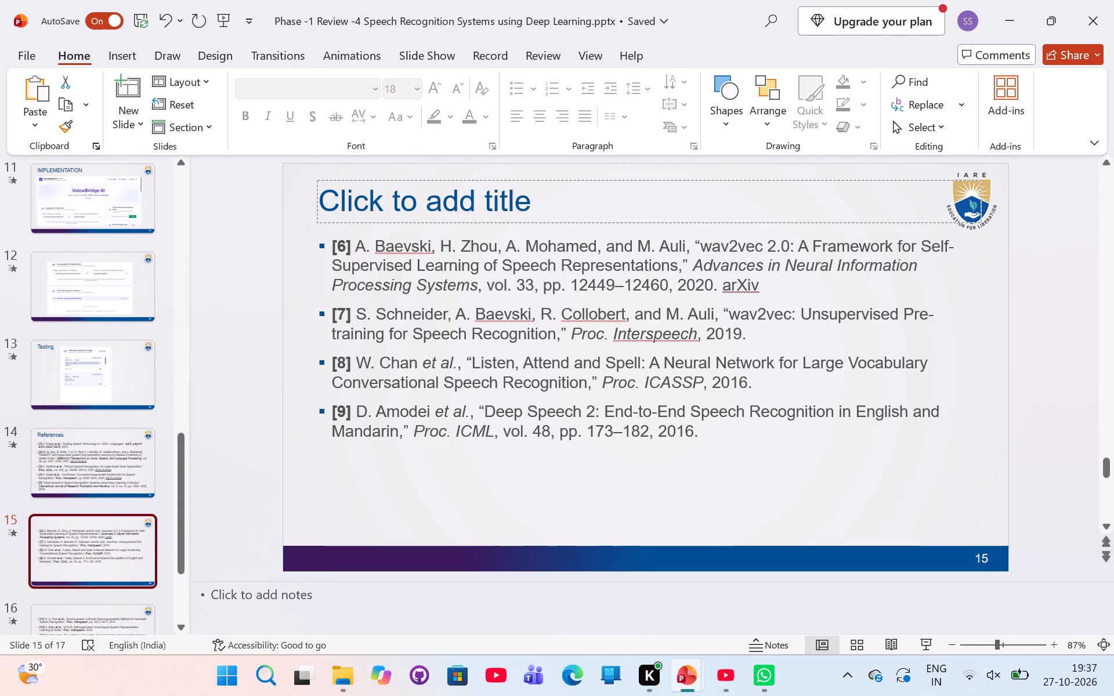
scroll(522, 388, up, 20)
scroll(522, 388, up, 9)
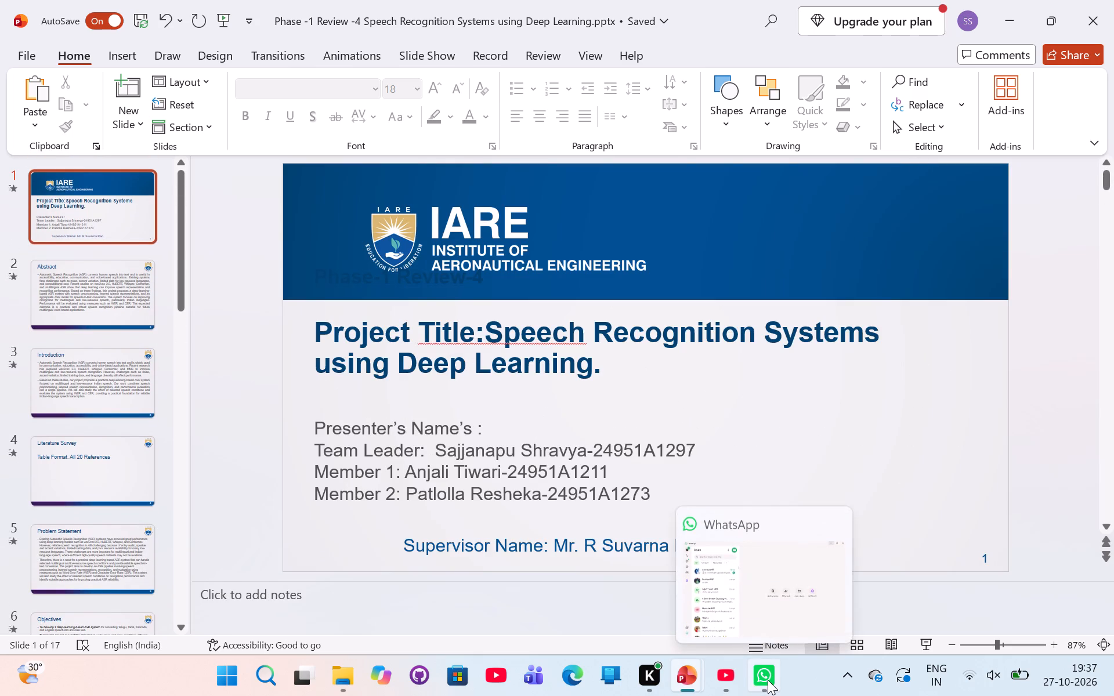
Close the WhatsApp and YouTube windows and return to the Review-4 presentation.
click(826, 532)
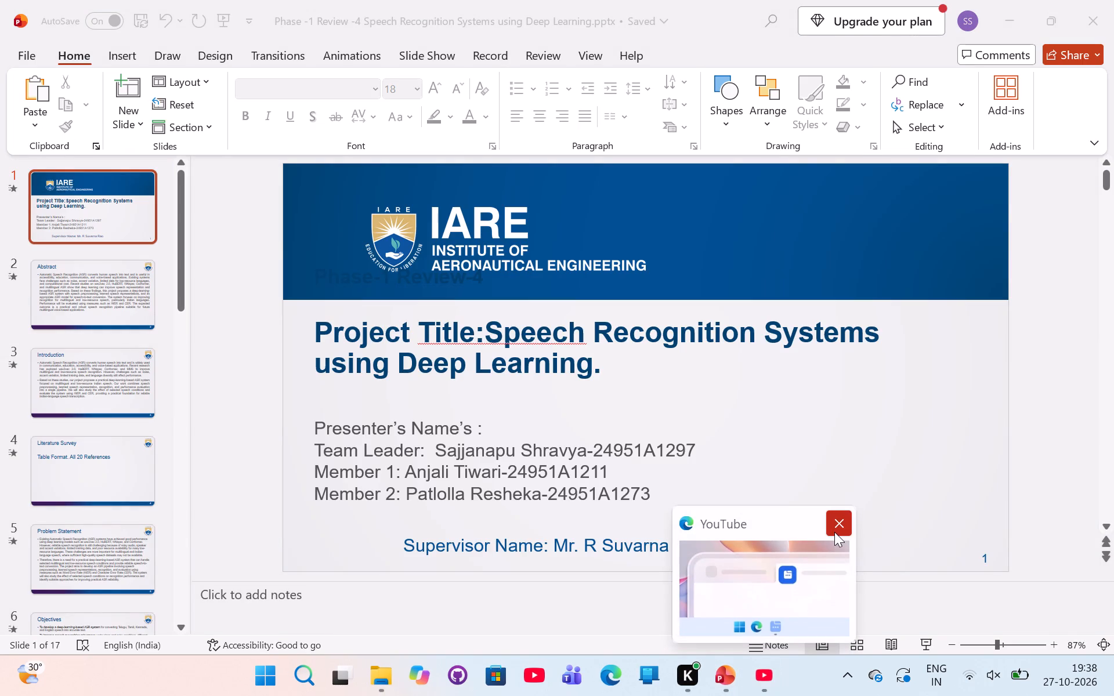
click(834, 532)
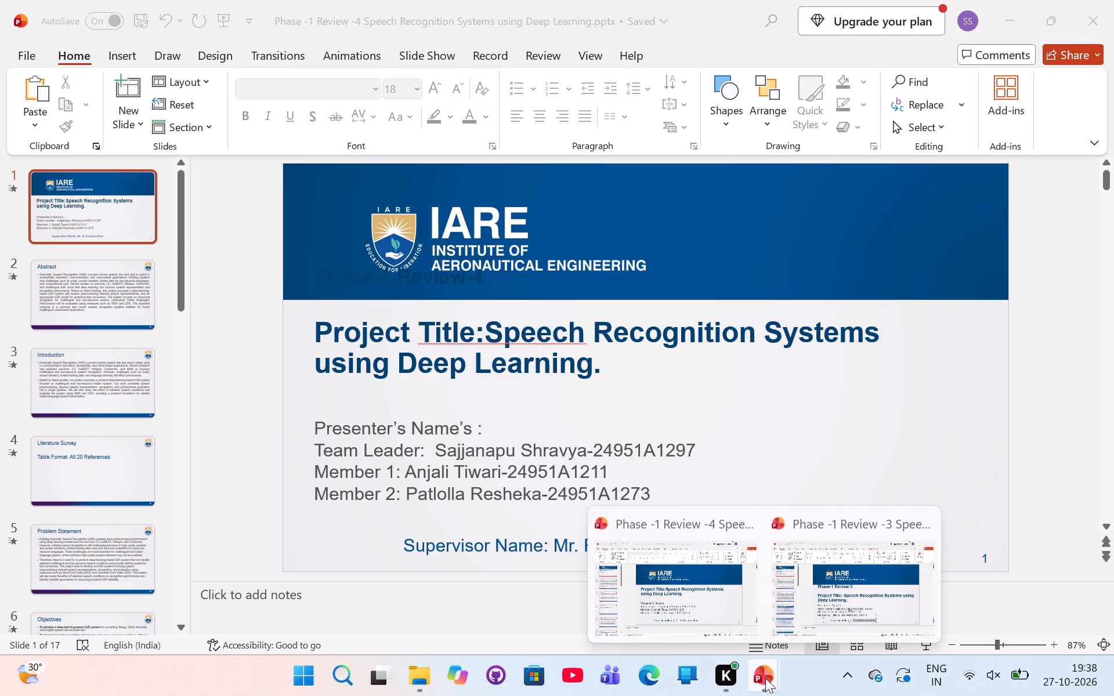
click(819, 394)
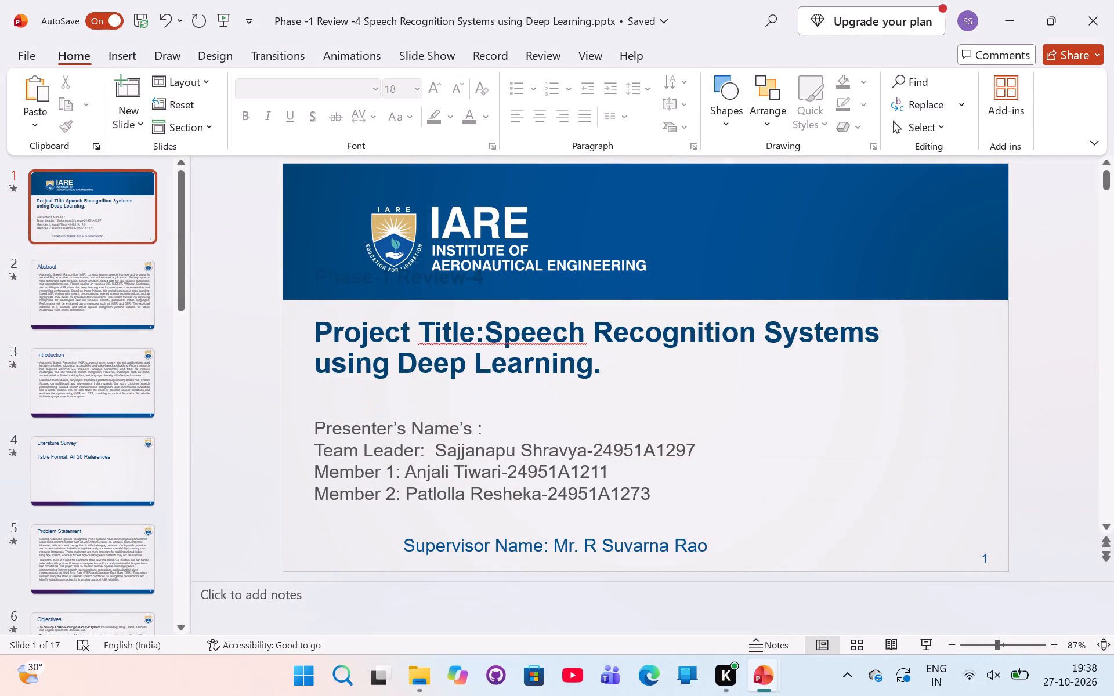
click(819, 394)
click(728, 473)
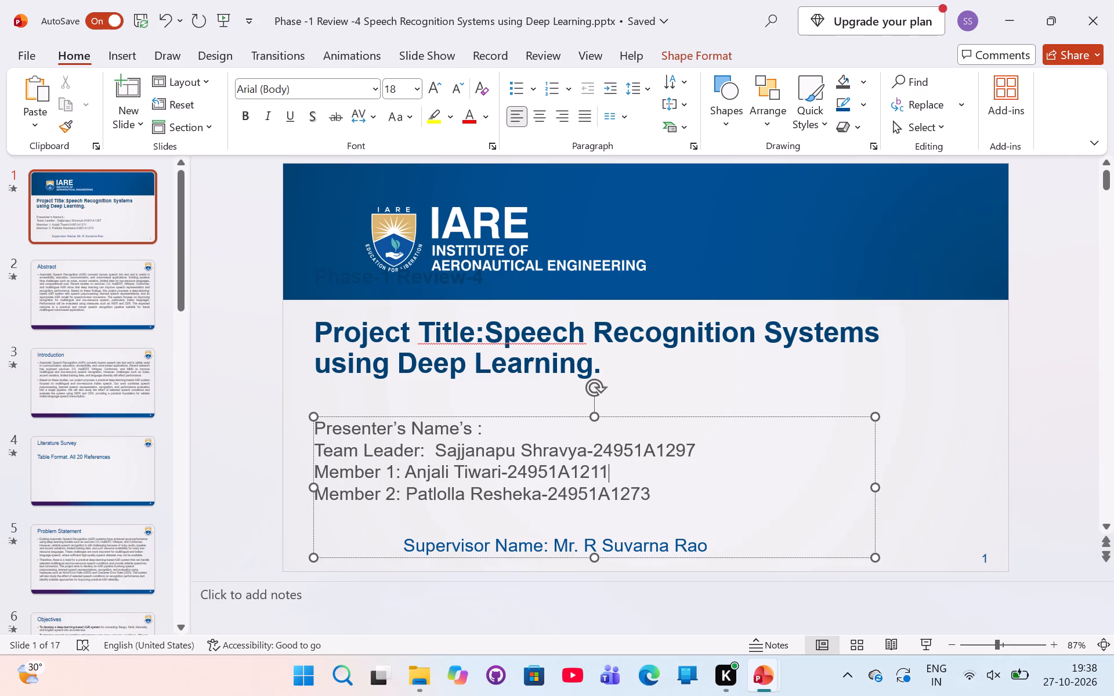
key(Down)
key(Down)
Look through all the Review-4 slides from the title slide to the last references slide and back, checking their content.
click(102, 226)
key(Down)
key(Down)
key(Down)
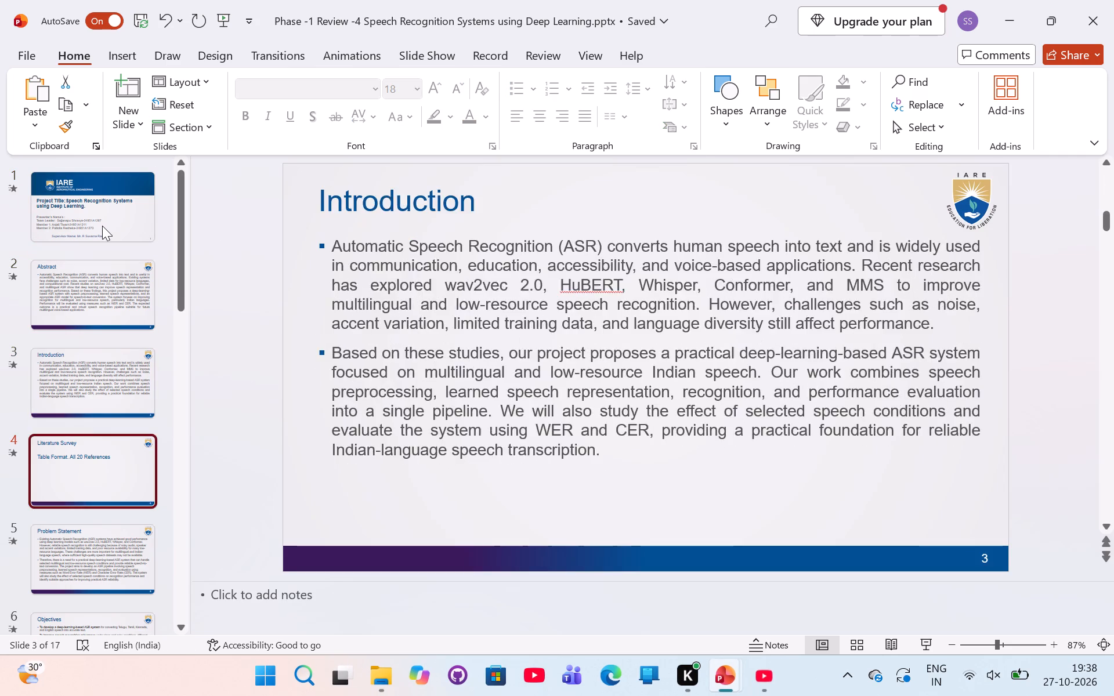
key(Down)
key(Down)
key(Down)
key(Down)
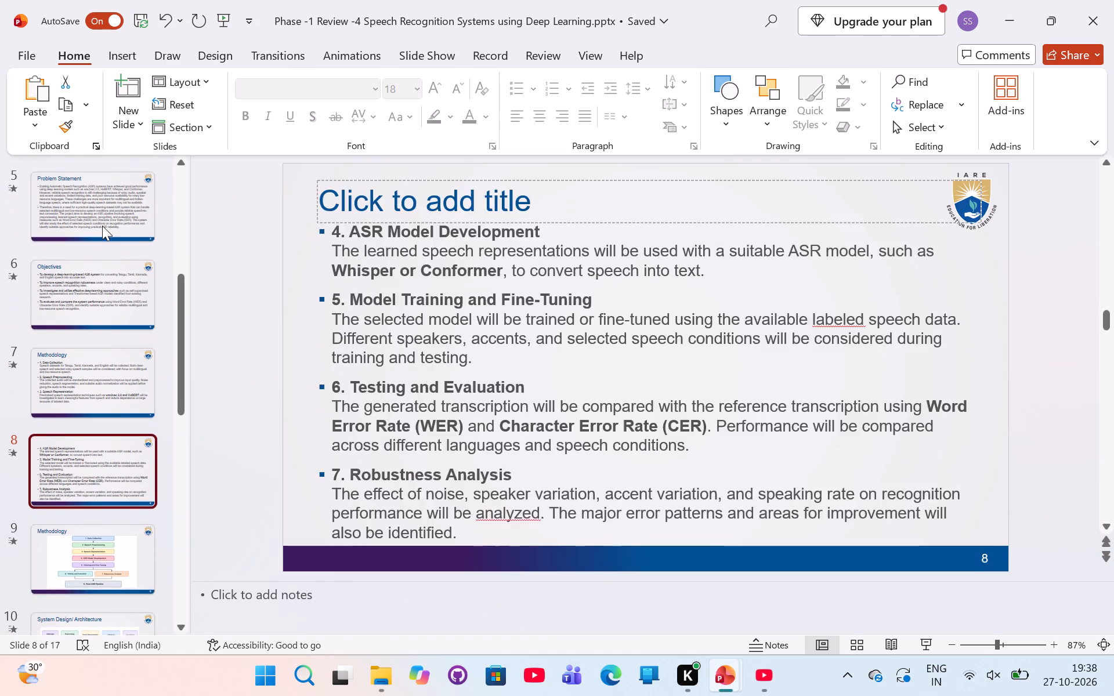
key(Down)
key(Down)
key(Down)
key(Down)
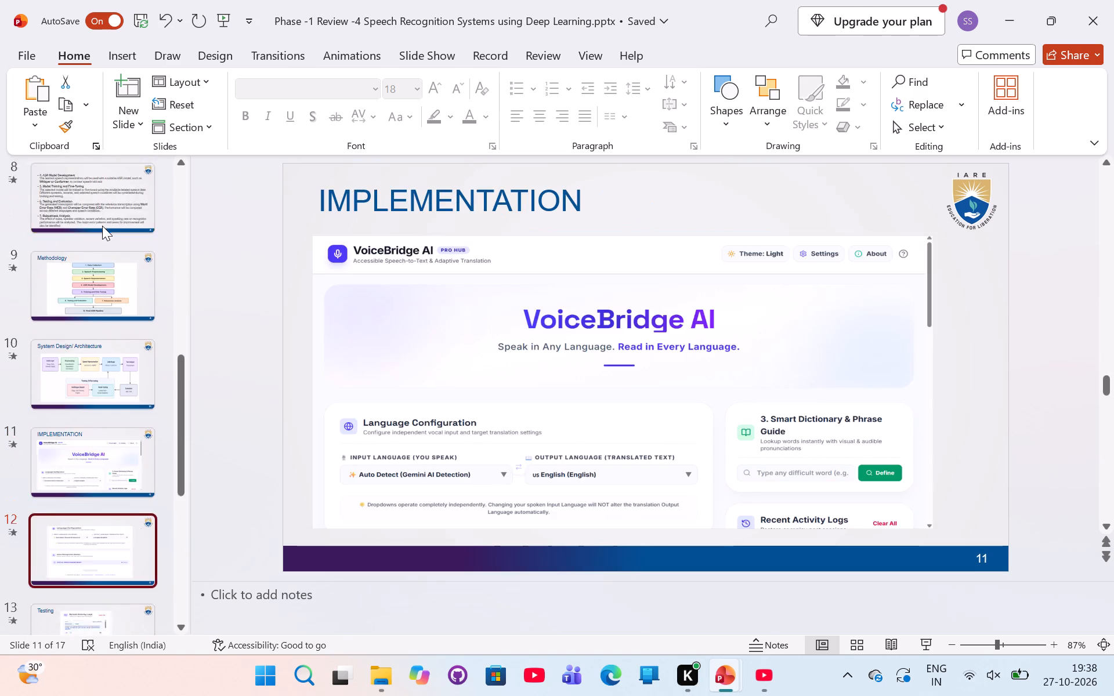
key(Down)
key(Down)
key(Down)
key(Down)
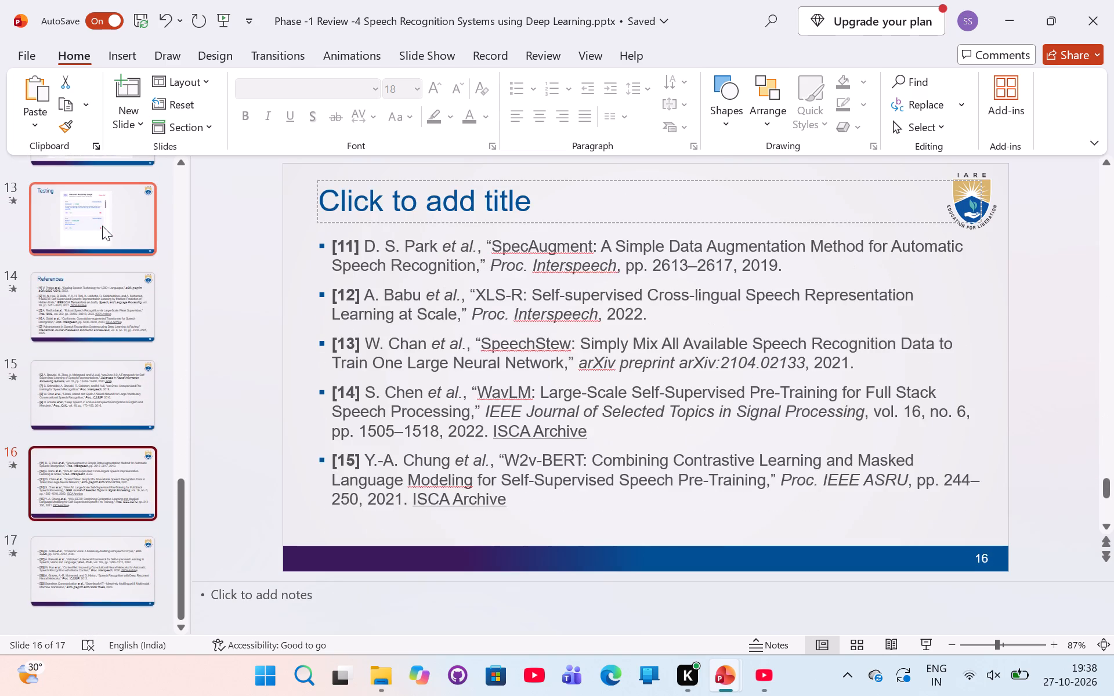
key(Down)
key(Down)
key(Up)
key(Up)
key(Up)
key(Up)
key(Up)
key(Up)
key(Up)
key(Up)
key(Up)
key(Up)
key(Up)
key(Up)
key(Up)
key(Up)
key(Up)
key(Up)
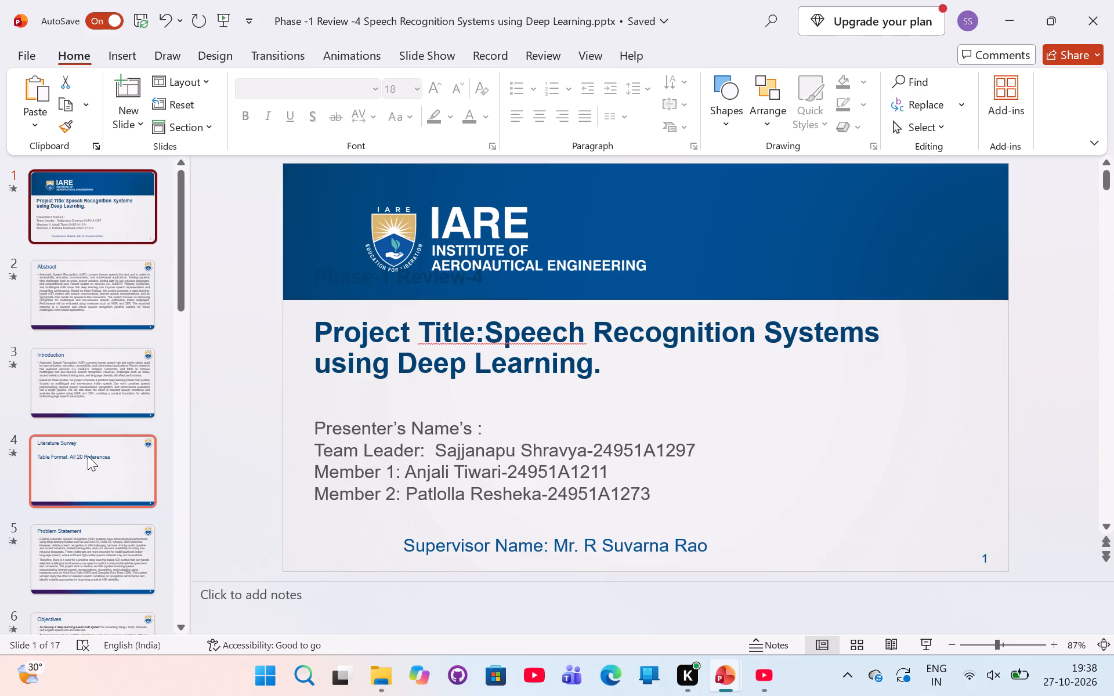
Add a space before and after the colon in the title slide's "Project Title : Speech Recognition Systems" heading.
click(480, 336)
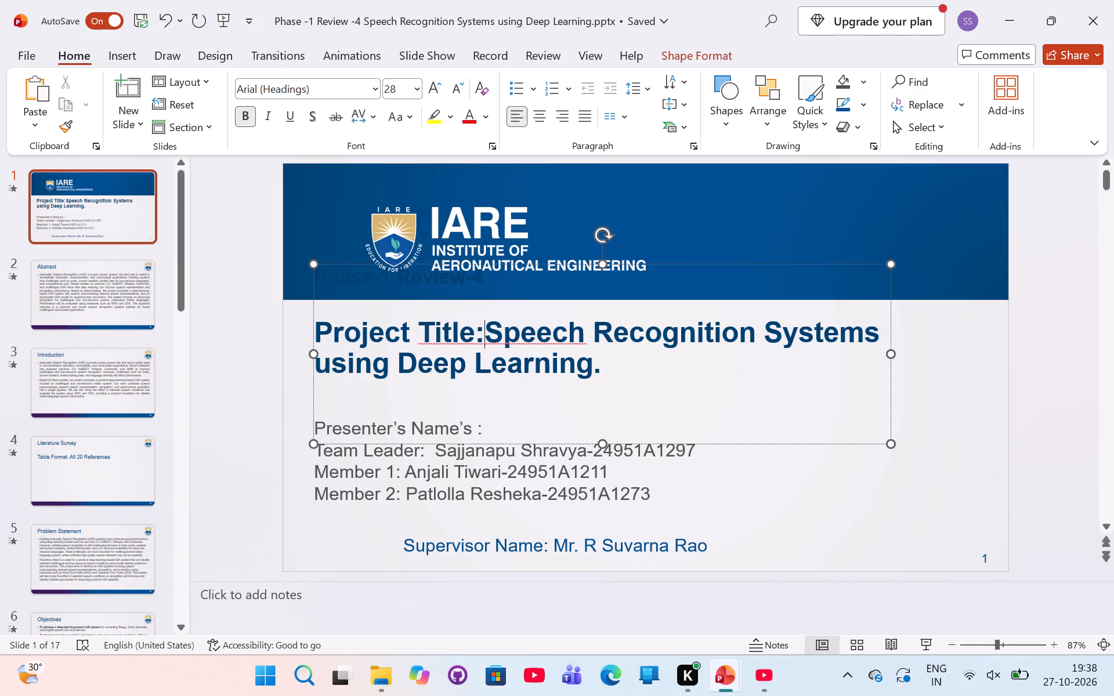
key(space)
key(Left)
key(Left)
key(space)
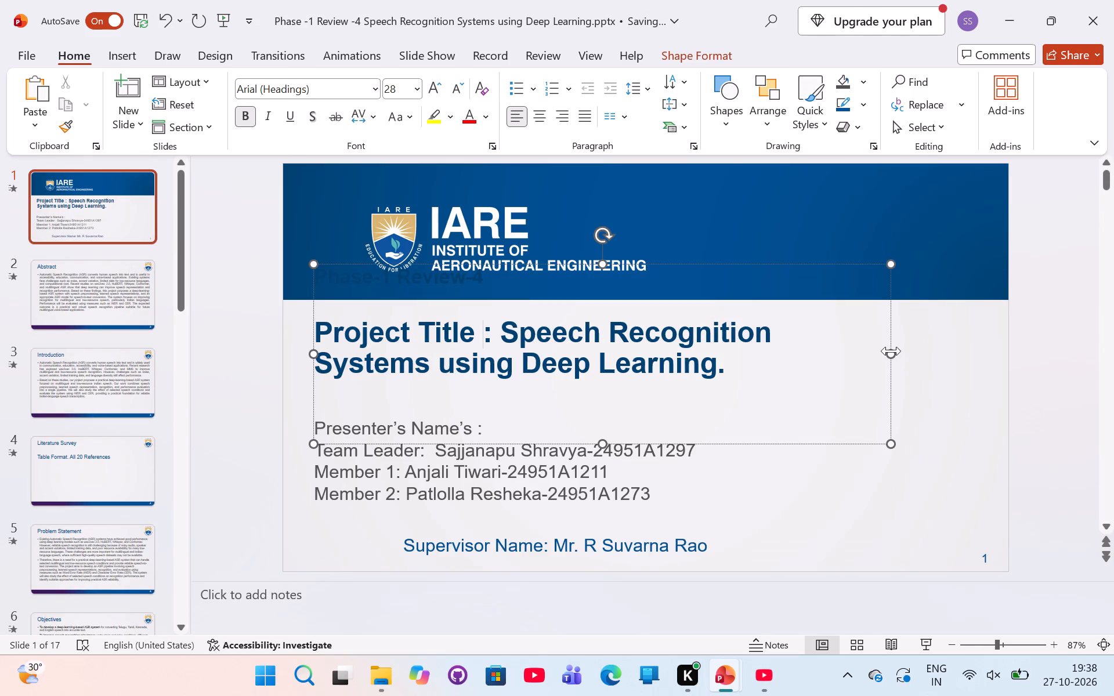
Widen the title slide's heading box rightward and move it down so "Phase-1 Review-4" sits just below the blue banner.
drag(892, 352, 980, 372)
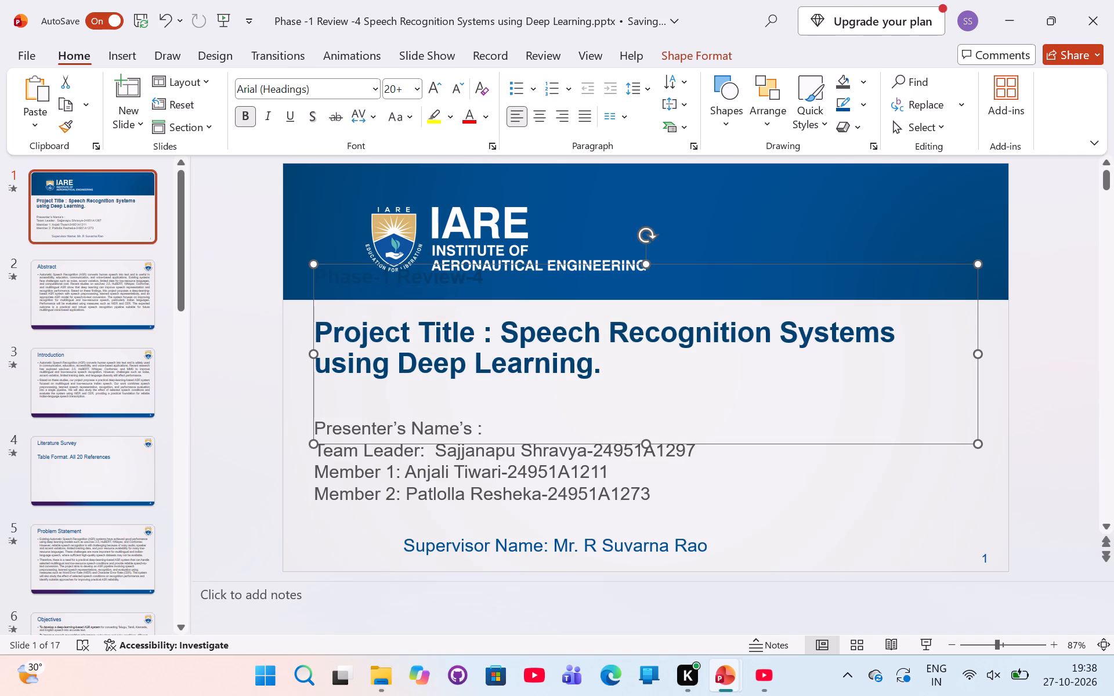
drag(675, 264, 673, 306)
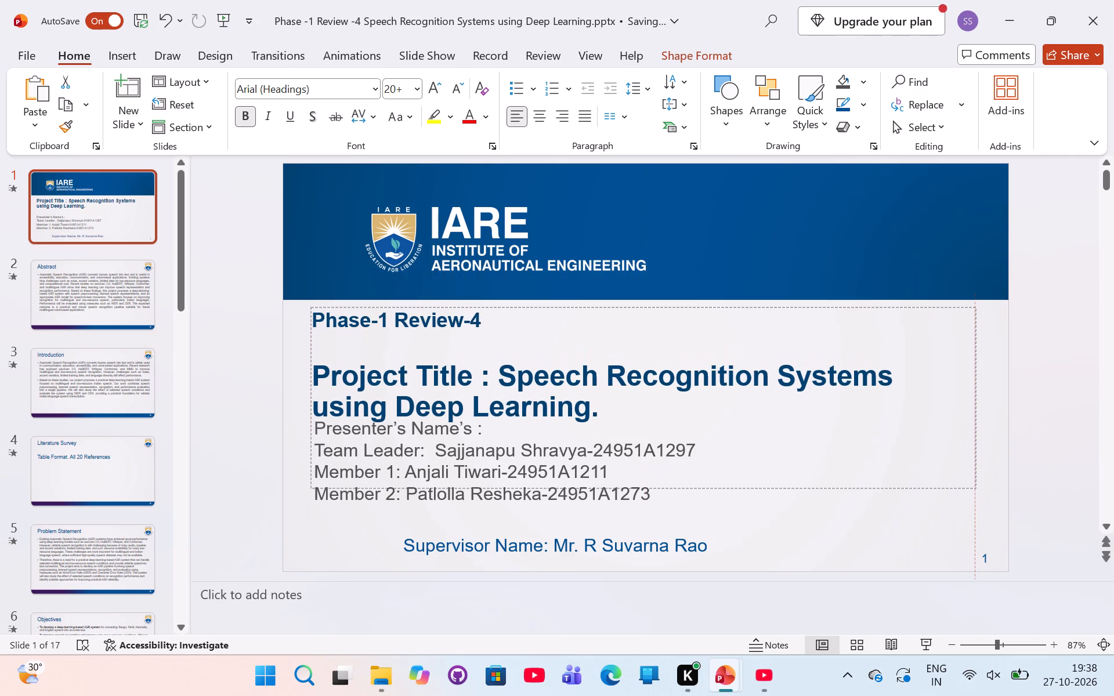
drag(673, 306, 671, 300)
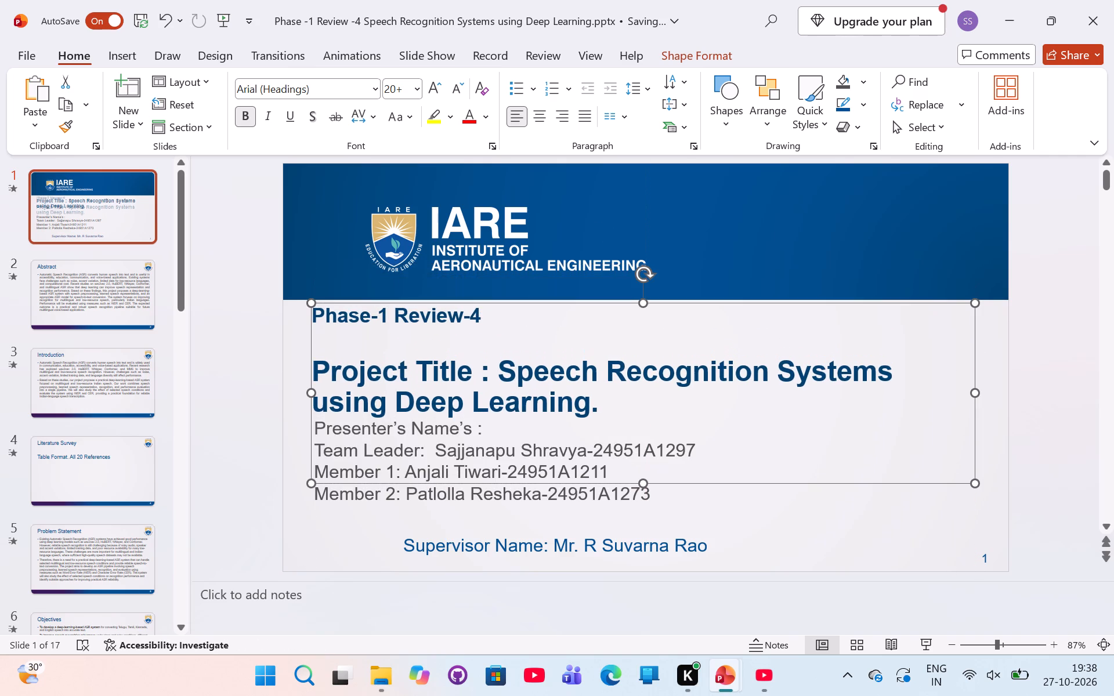
Move the presenters' text box on the title slide slightly down to clear the project title.
click(547, 444)
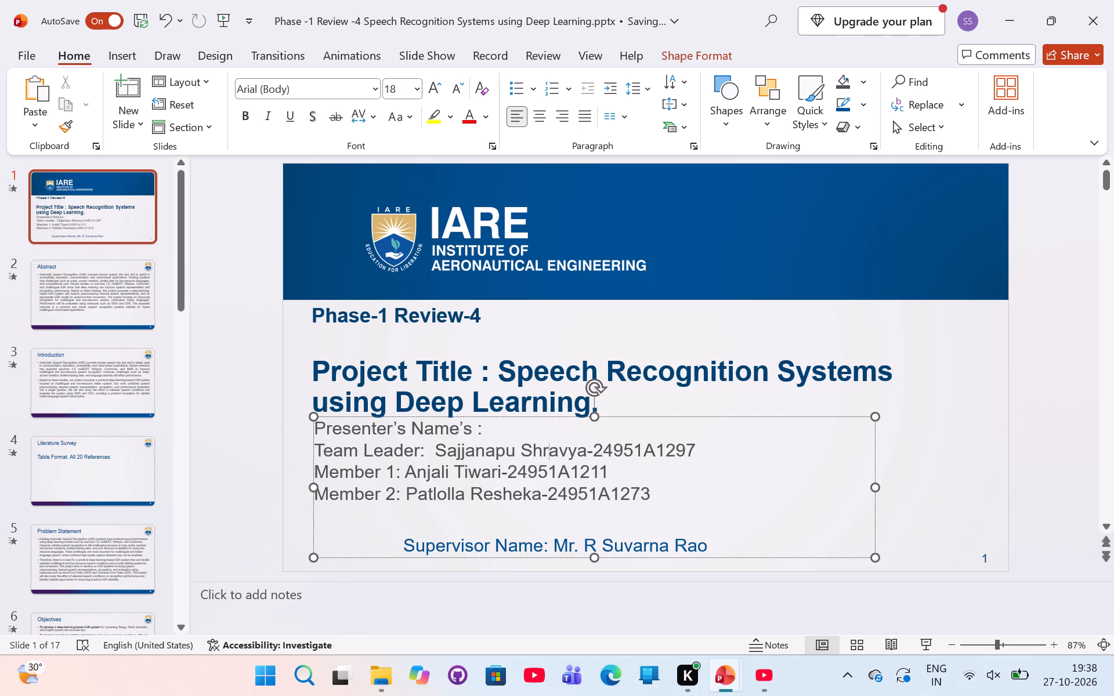
drag(750, 416, 753, 422)
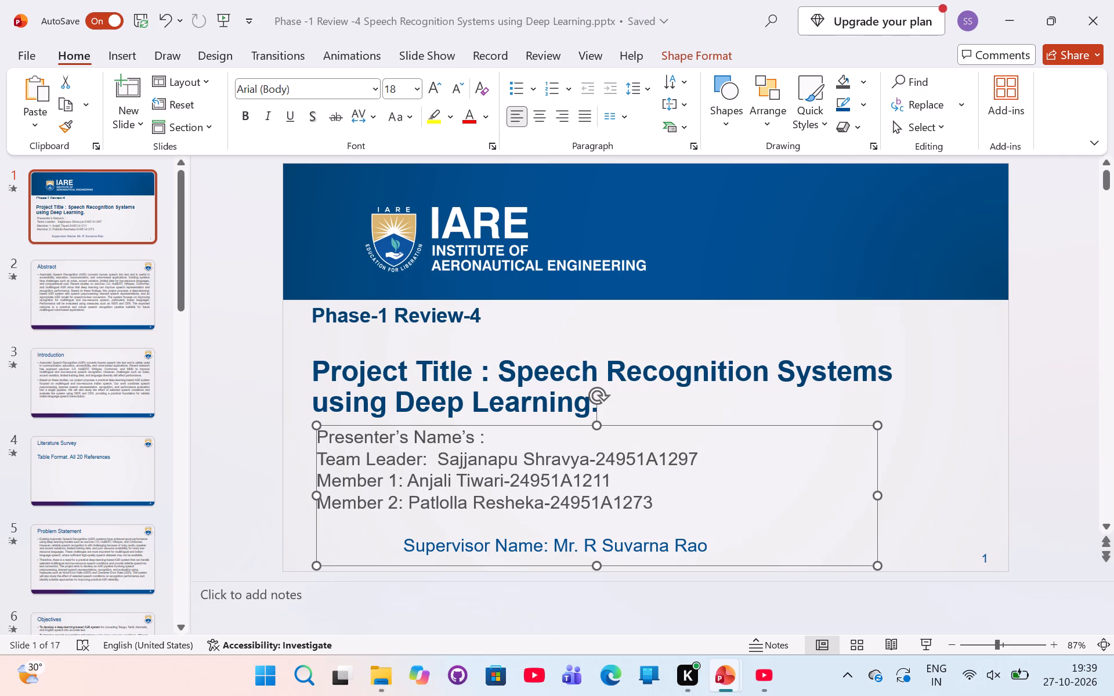
Save the Review-4 presentation and close it.
click(63, 273)
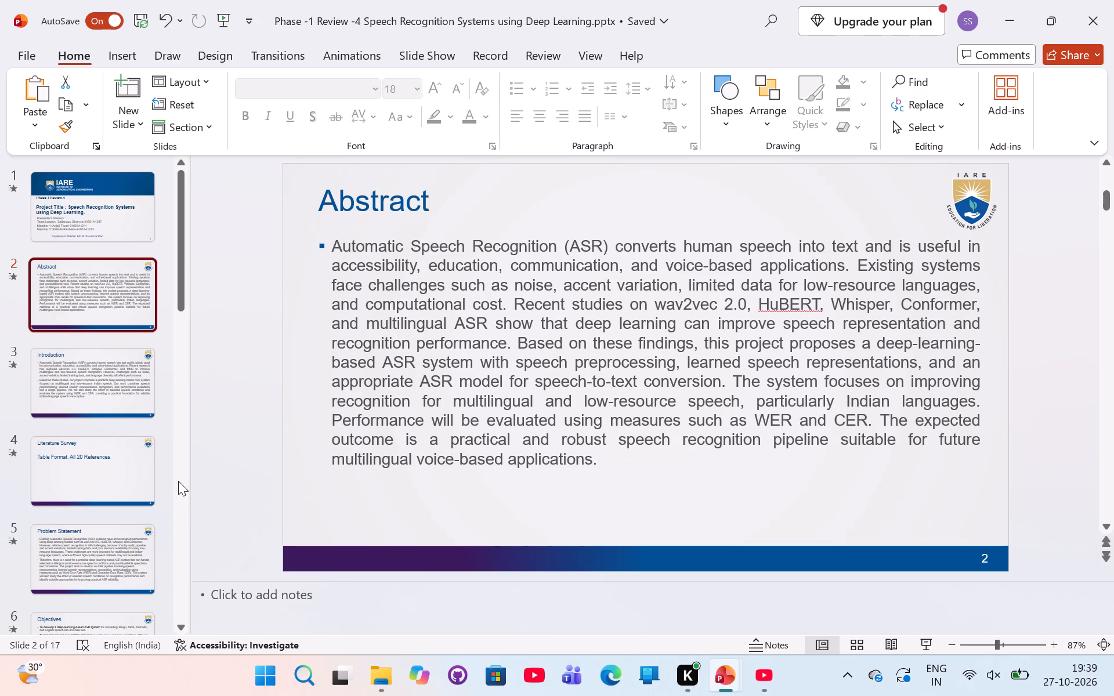
key(ctrl+s)
key(ctrl+s)
click(1113, 0)
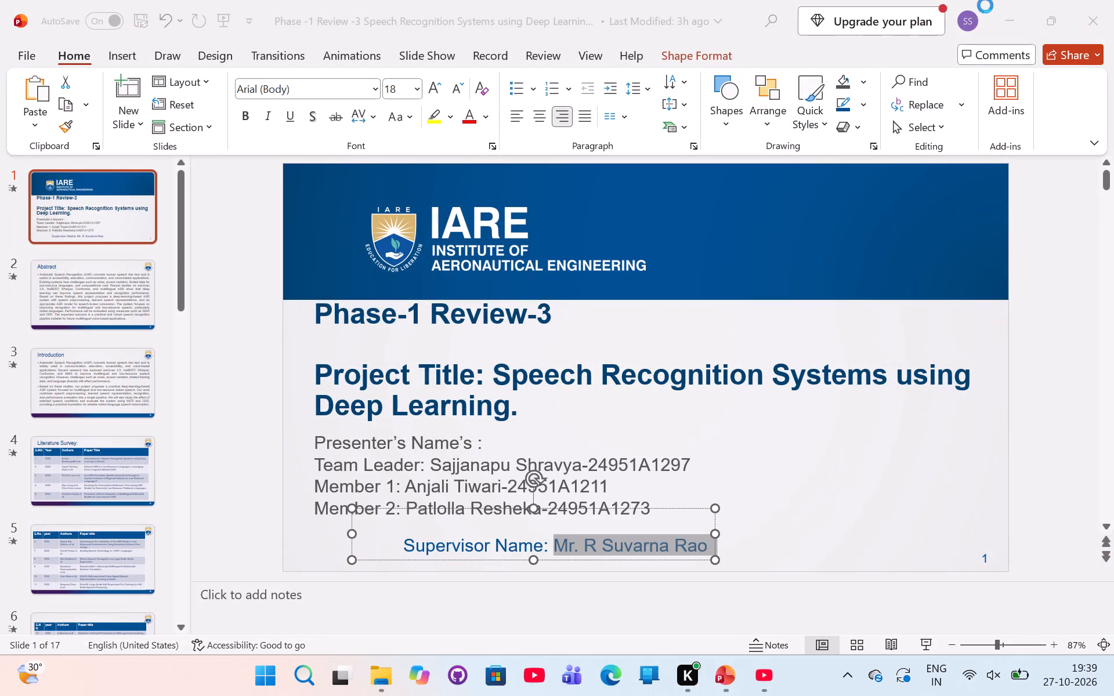
Look through the Review-3 slides from the introduction to the last references slide.
click(106, 294)
key(Down)
key(Down)
key(Down)
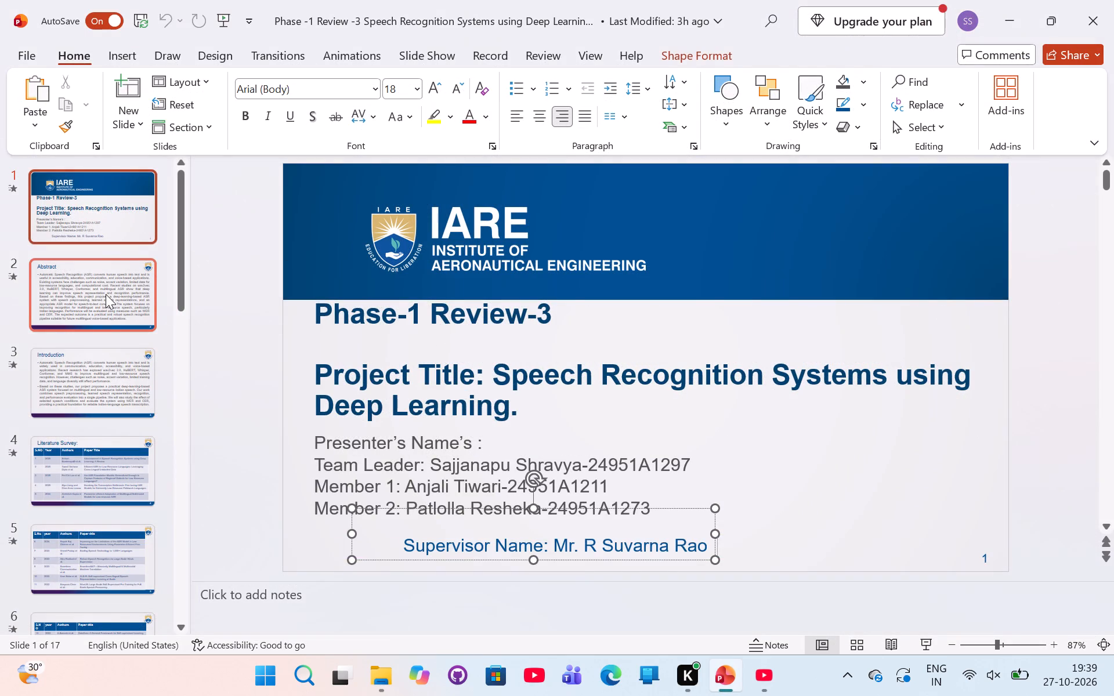
click(105, 364)
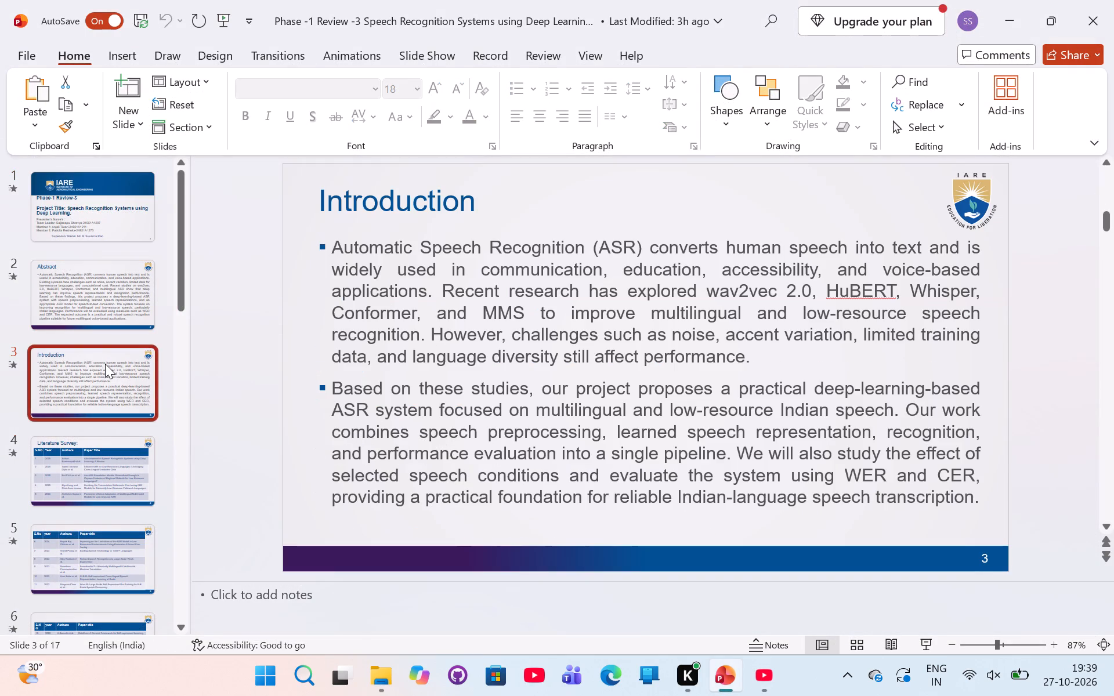
key(Down)
key(Down)
key(Down)
key(Down)
key(Down)
key(Down)
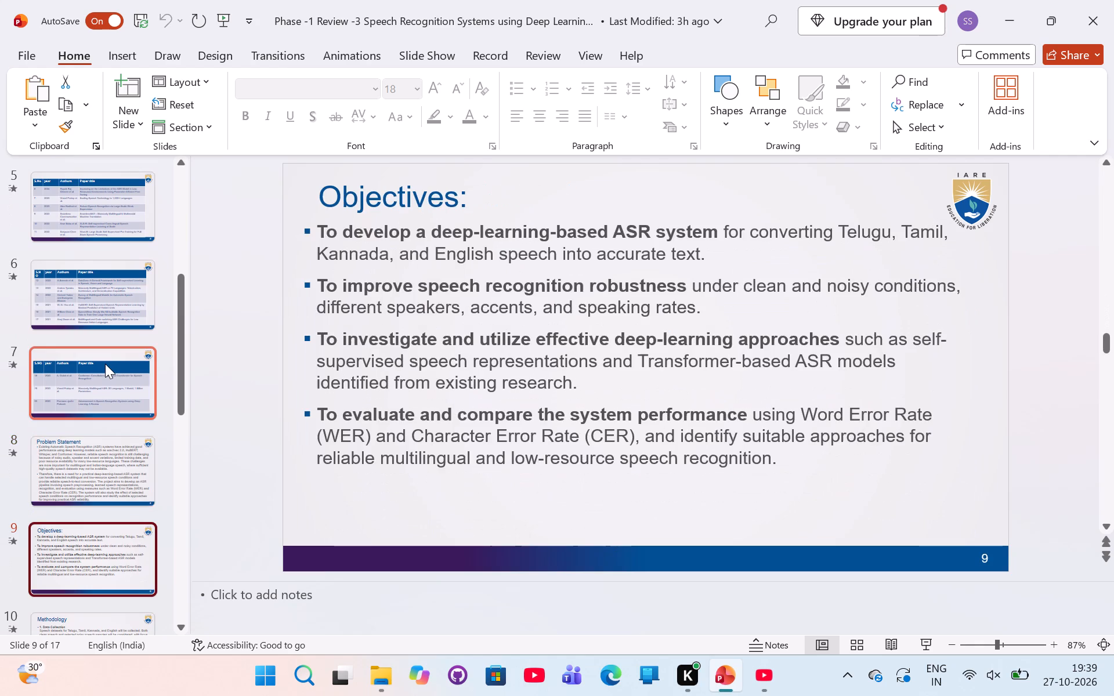
key(Down)
key(Down)
key(Down)
key(Down)
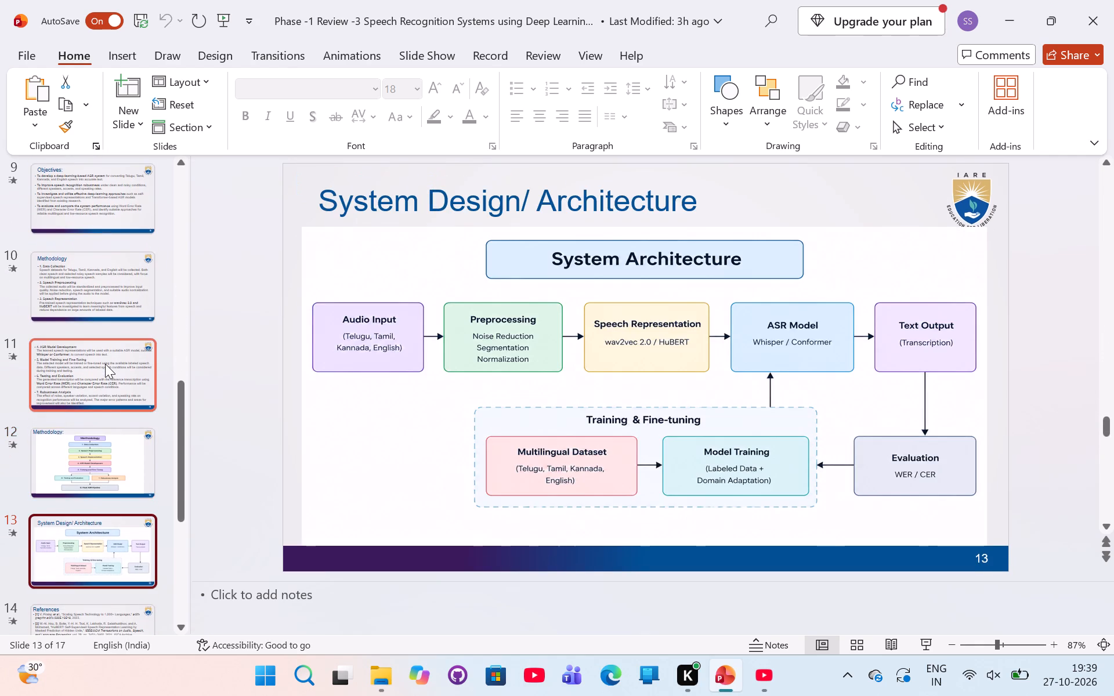
key(Down)
key(Down)
key(Down)
key(Down)
key(Down)
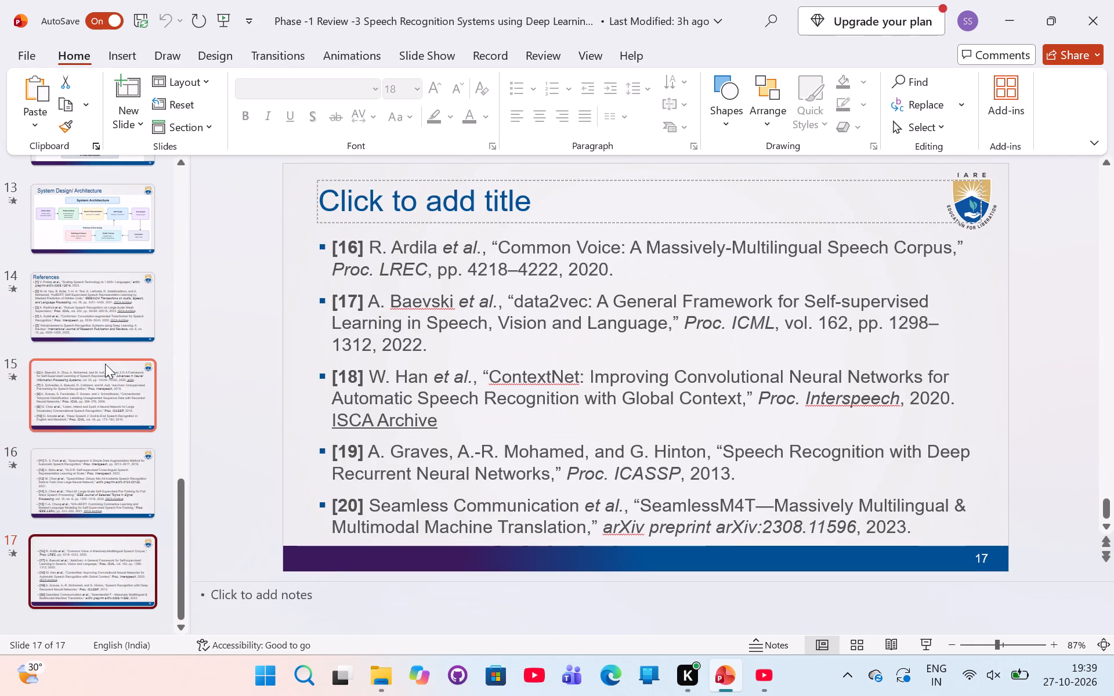
key(Down)
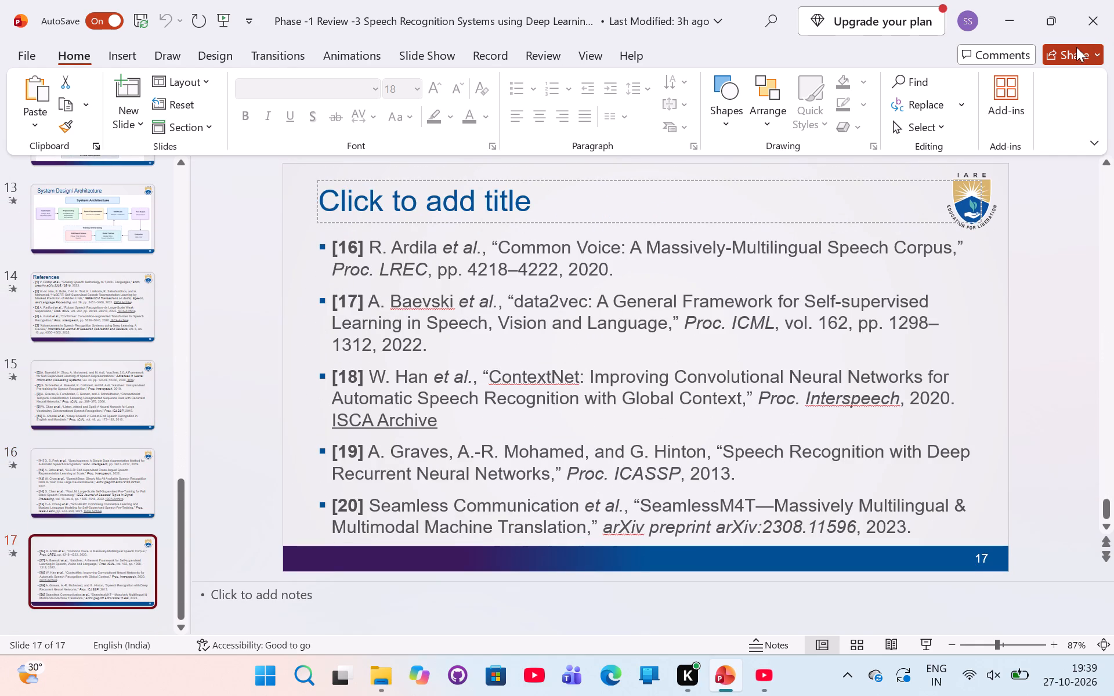
Close the Review-3 presentation.
click(1086, 31)
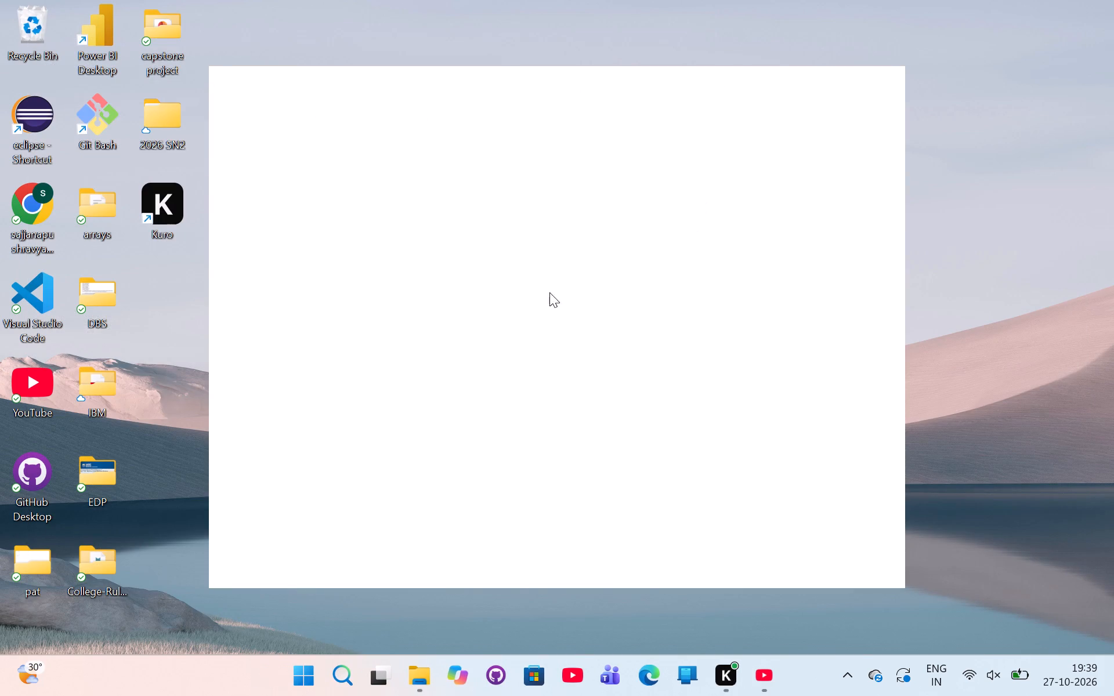